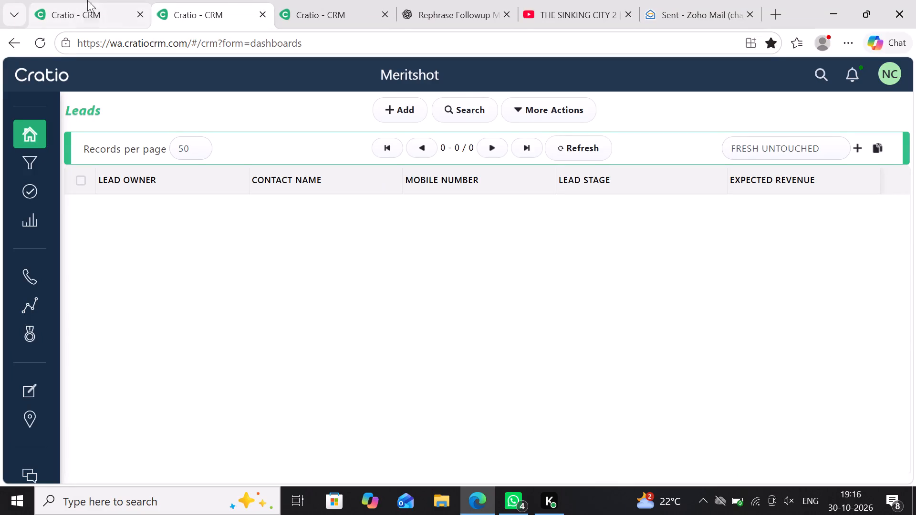
Switch to the CRM page that shows the New Leads list.
click(66, 0)
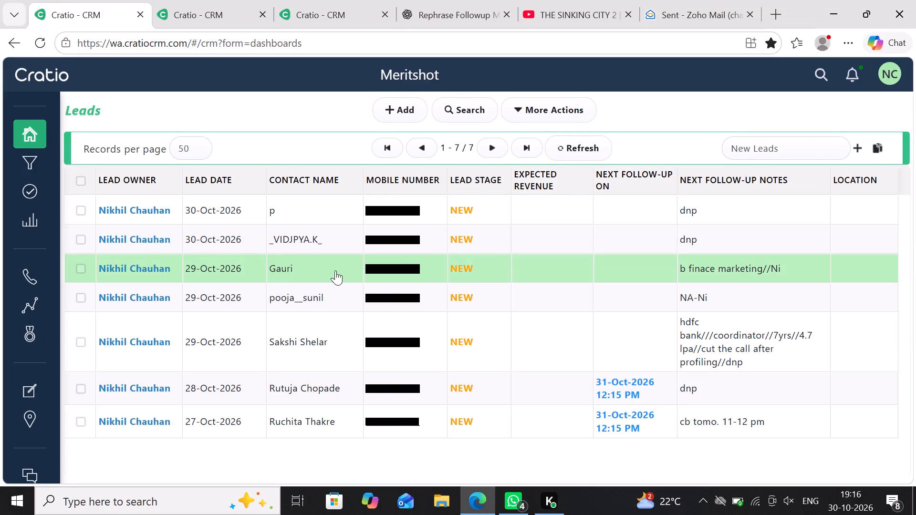
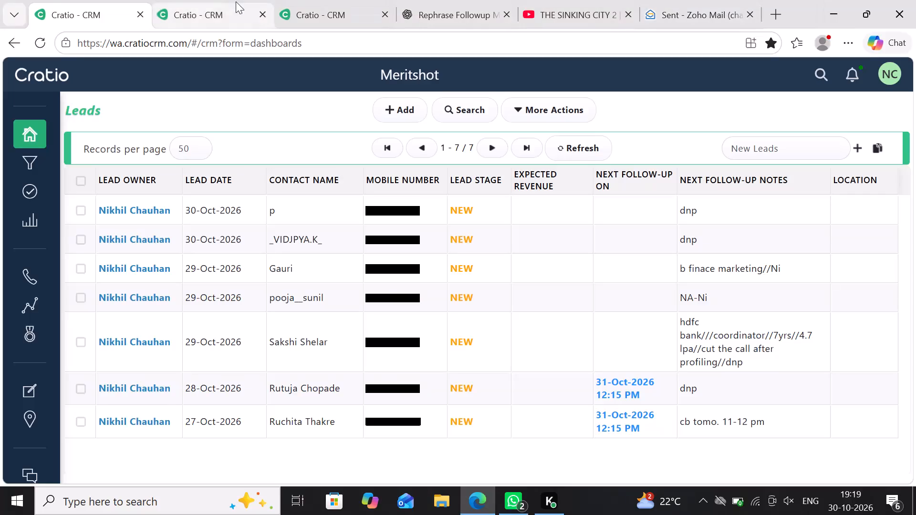
Return to the CRM dashboards from the empty FRESH UNTOUCHED leads list and refresh the dashboard data.
click(216, 0)
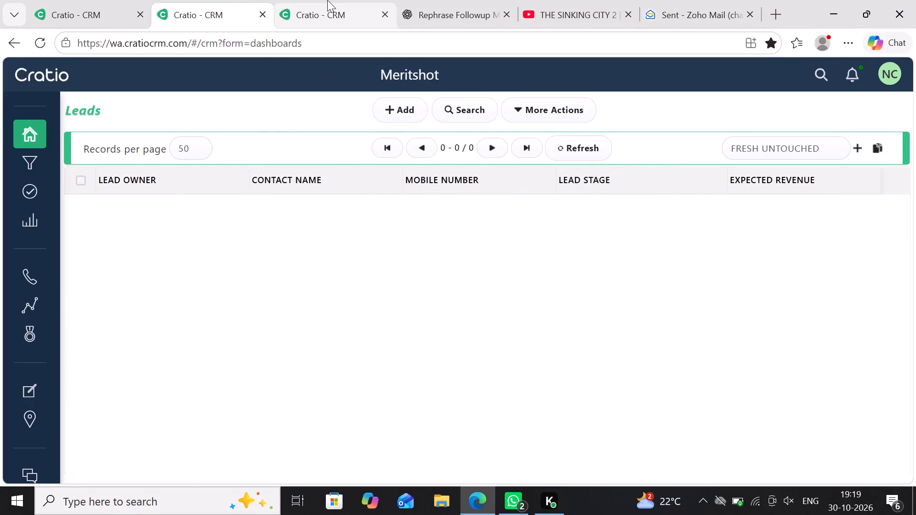
click(327, 0)
click(196, 0)
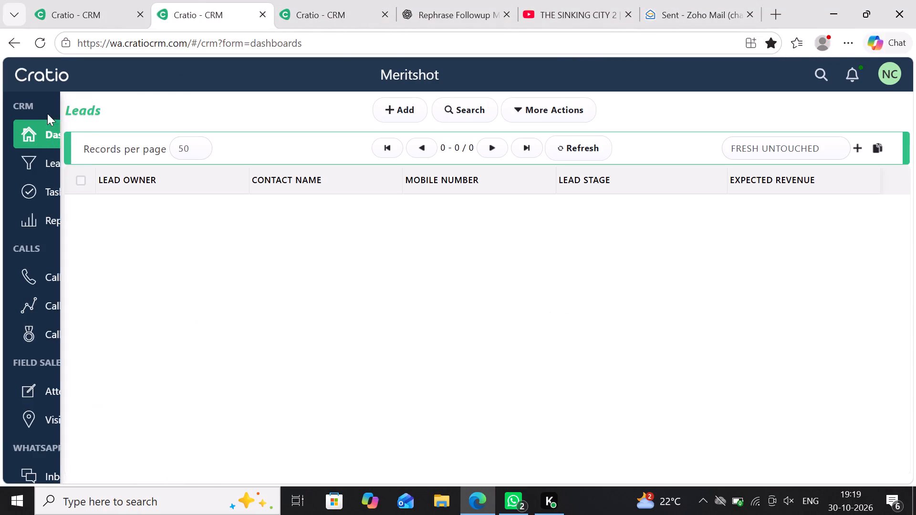
click(50, 131)
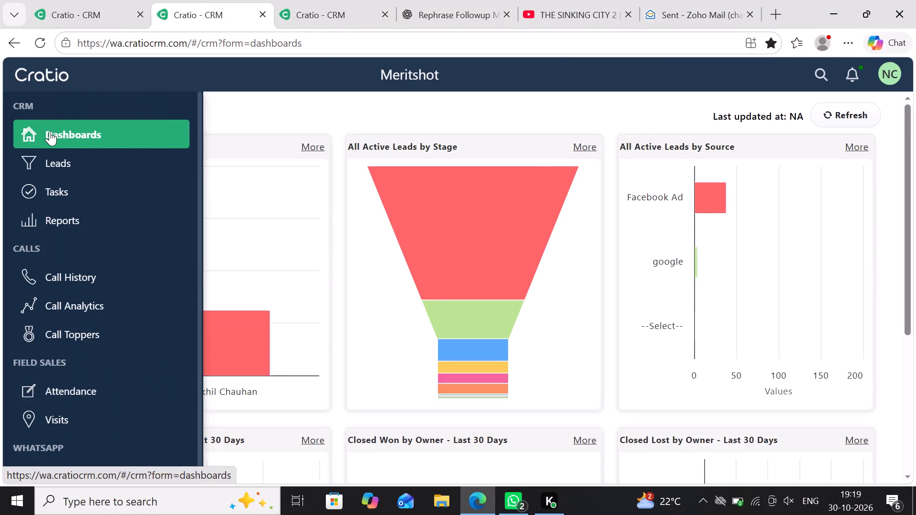
click(851, 117)
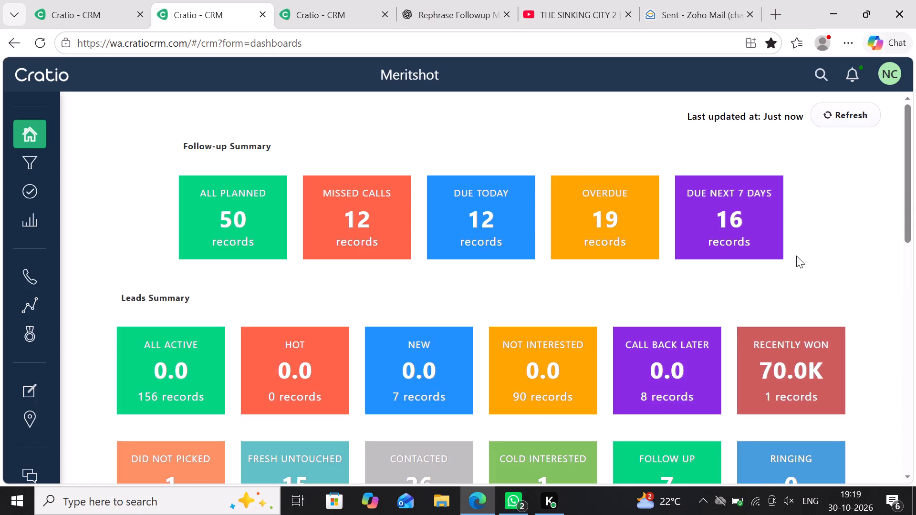
Open the FRESH UNTOUCHED leads from the Leads Summary and refresh the list.
scroll(451, 399, down, 5)
click(282, 329)
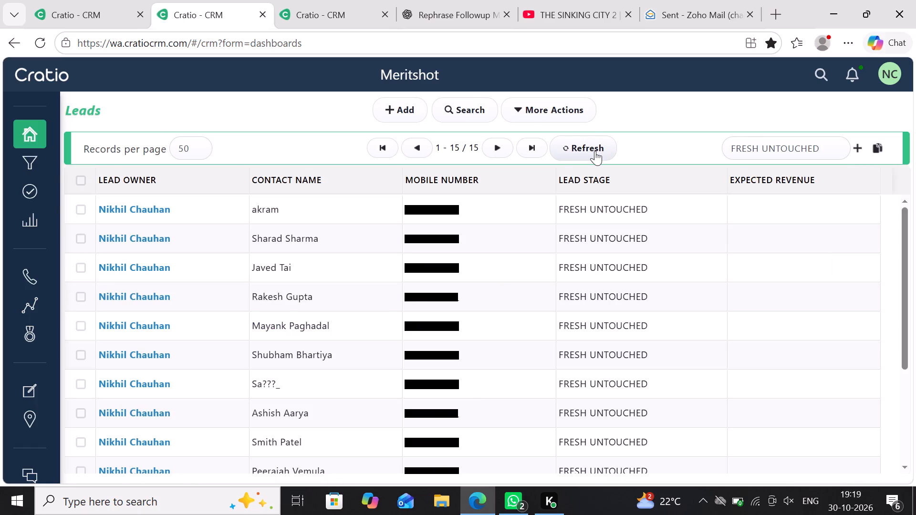
click(595, 151)
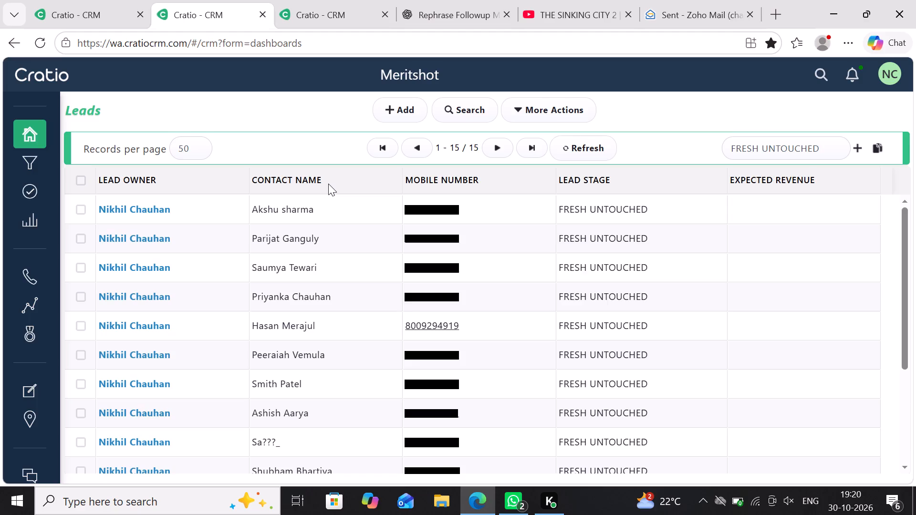
Open the first FRESH UNTOUCHED lead's record for editing and review its Lead Info details.
click(335, 209)
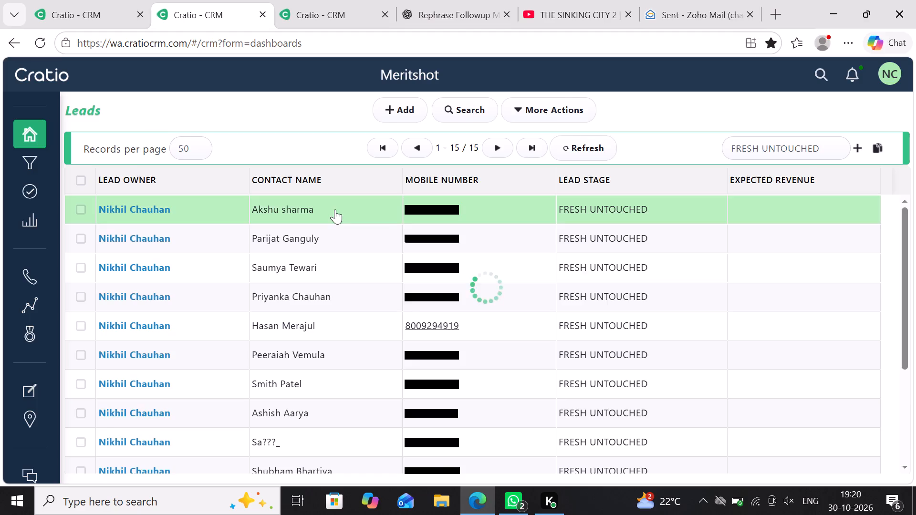
click(385, 107)
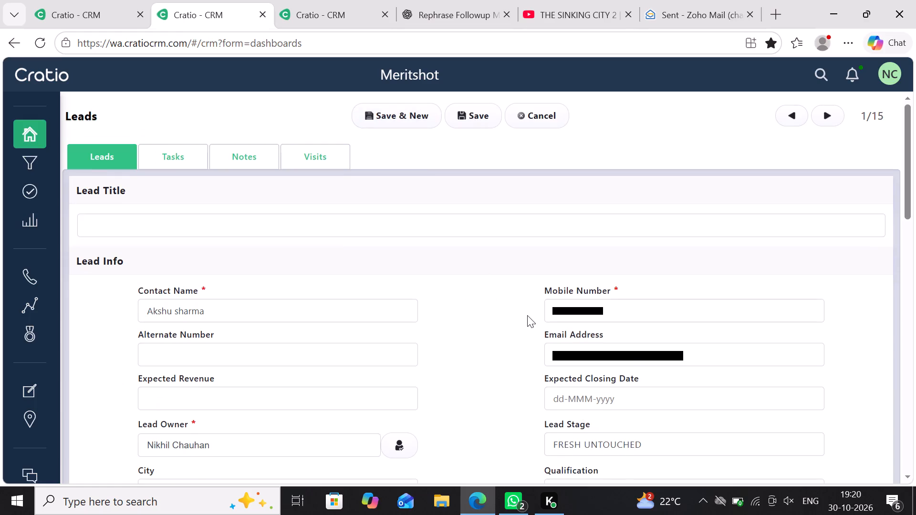
scroll(527, 315, down, 6)
scroll(527, 315, up, 2)
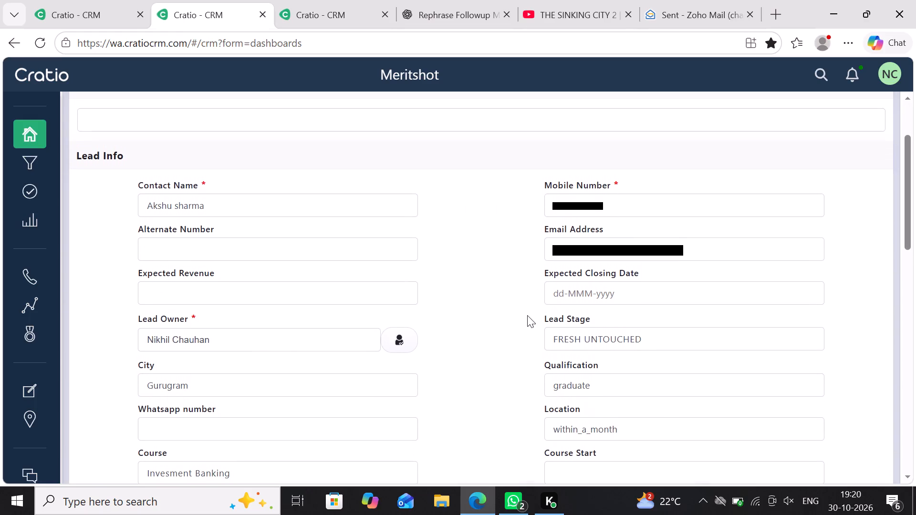
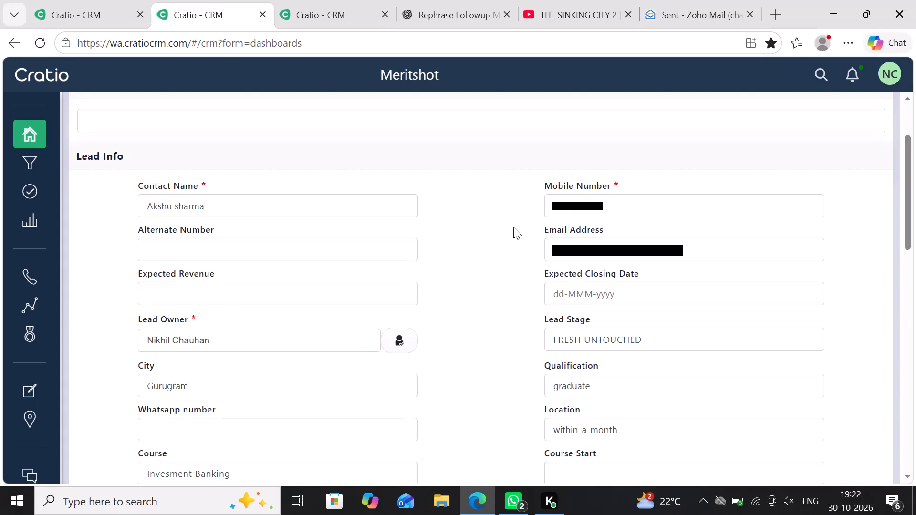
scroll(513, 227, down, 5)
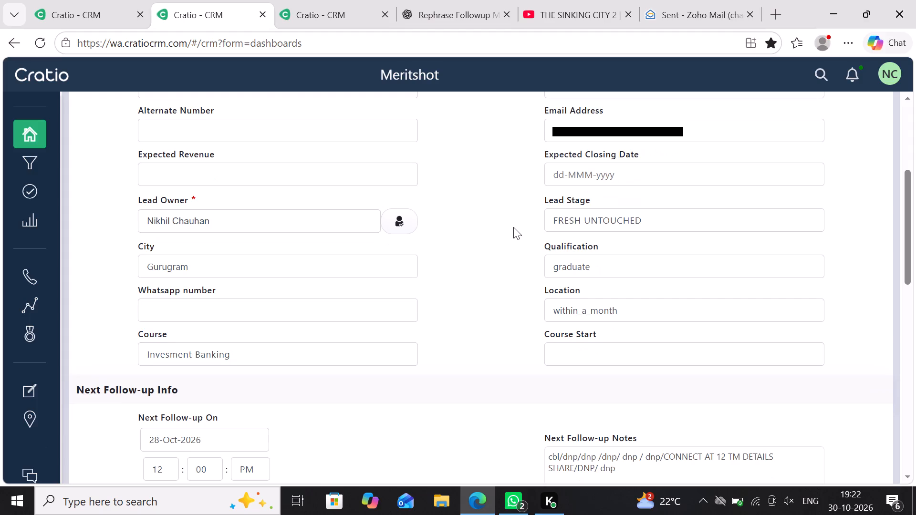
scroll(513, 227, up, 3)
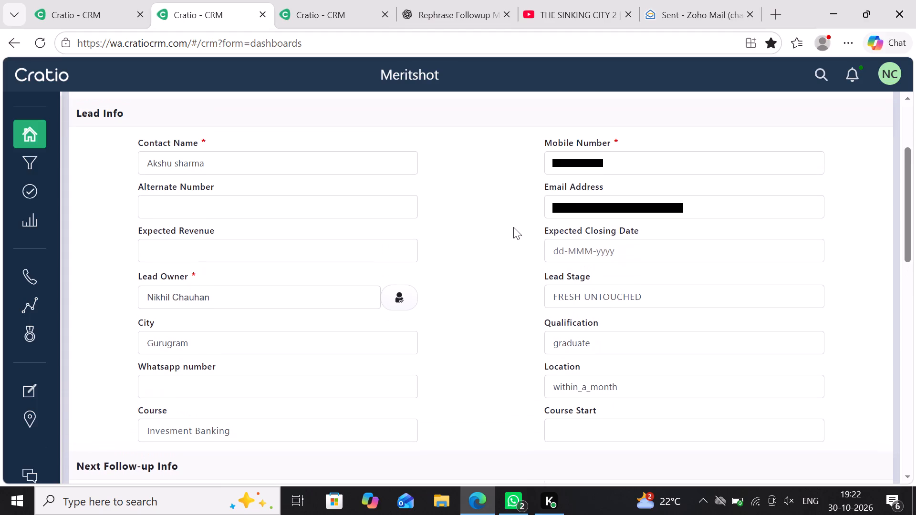
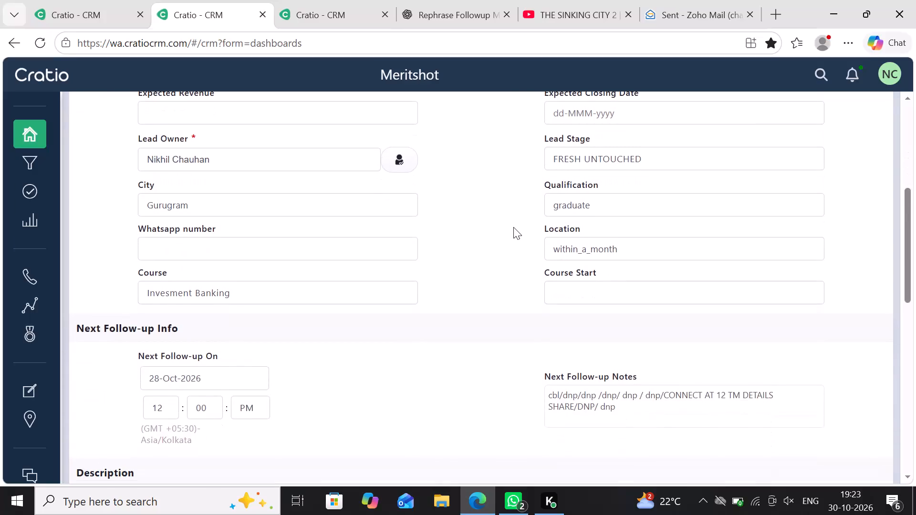
Review the contact details, lead stage, qualification and course fields in the open FRESH UNTOUCHED lead record.
scroll(513, 227, up, 4)
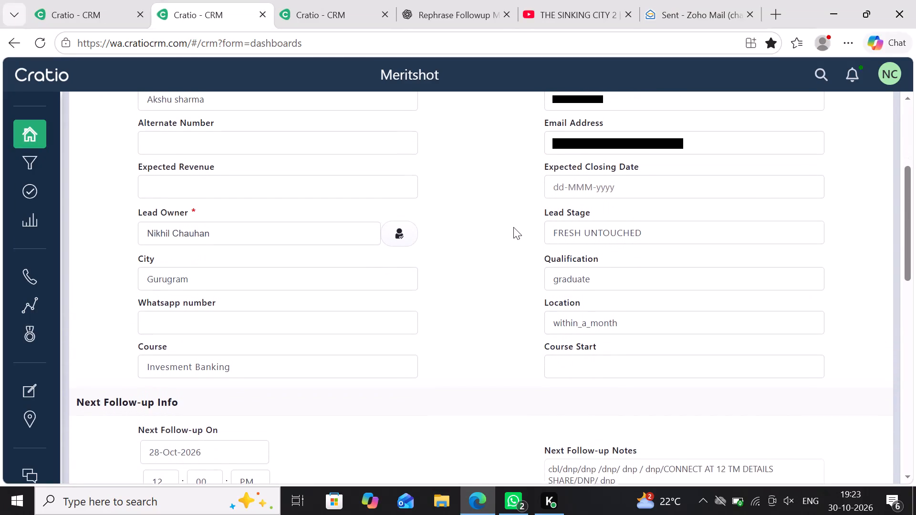
scroll(513, 227, up, 1)
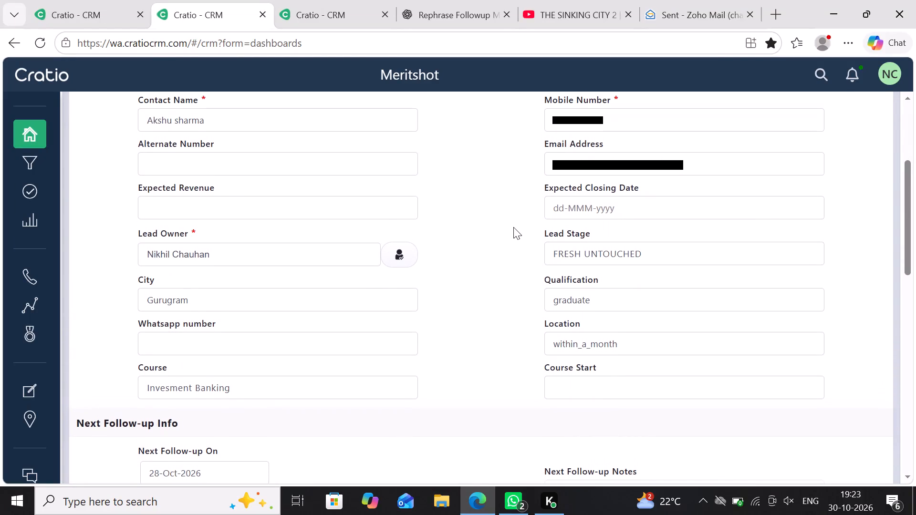
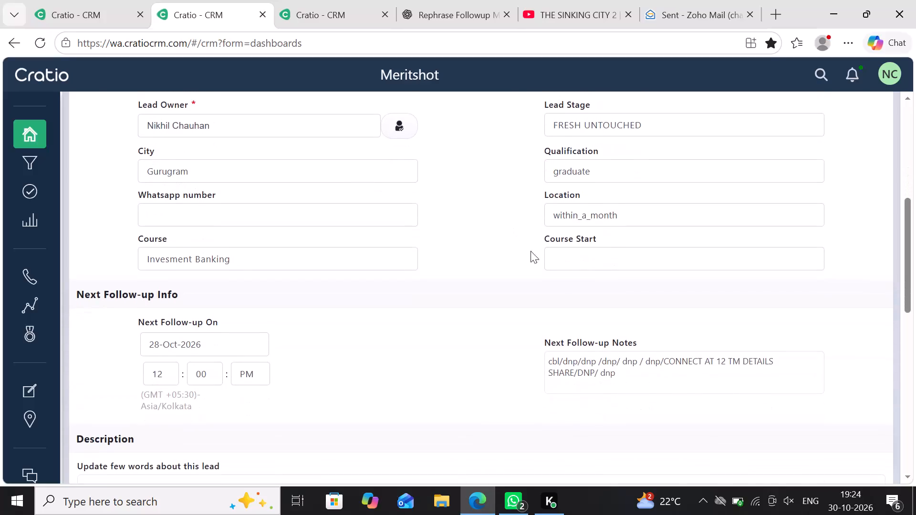
Append "//cb tom at 12" to the next follow-up notes and set the next follow-up date to 31-Oct-2026.
click(627, 369)
text(//cb)
key(space)
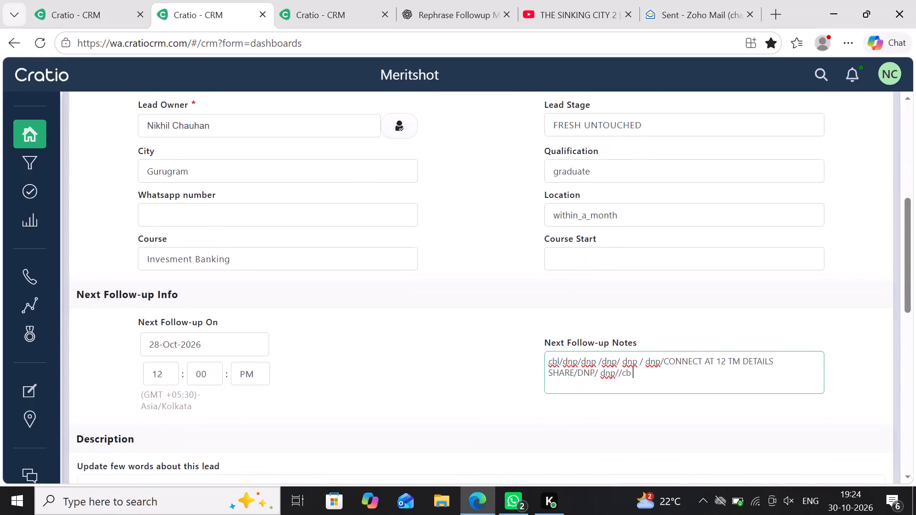
text(tom at 12)
click(201, 345)
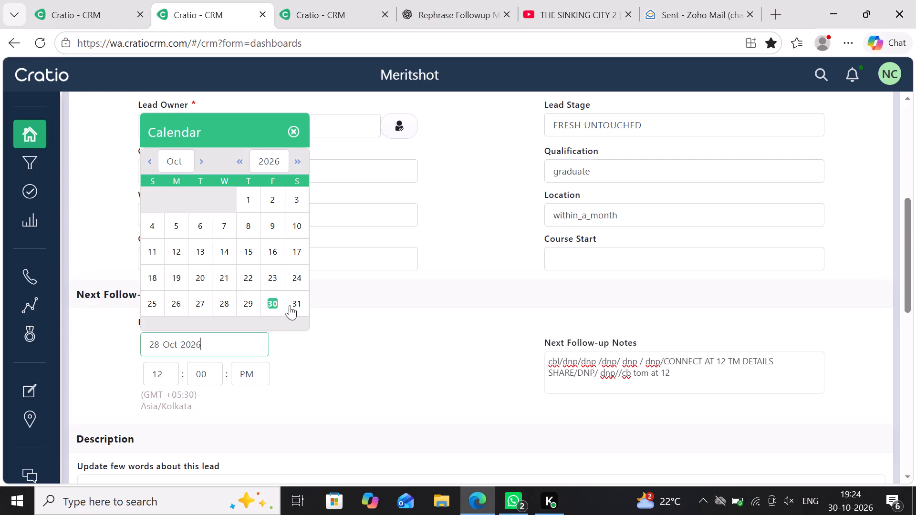
click(297, 305)
click(448, 342)
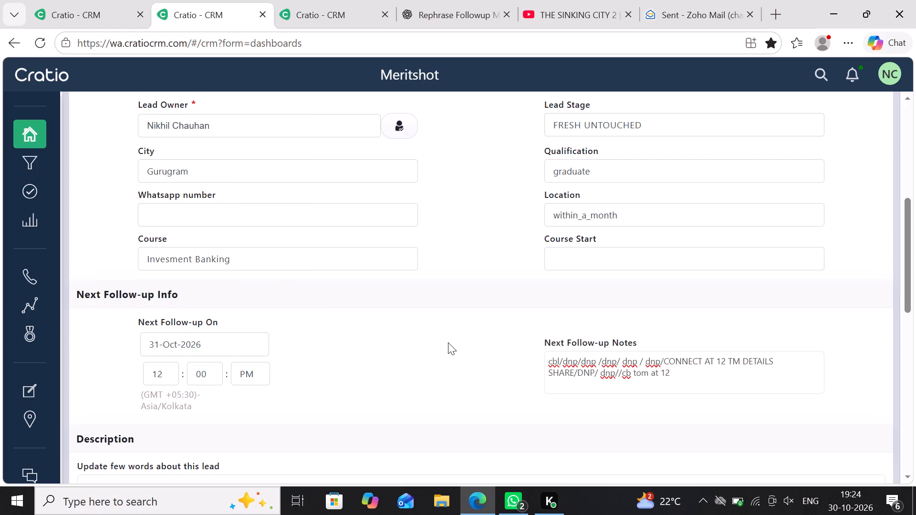
Change the lead stage to CALL BACK LATER and save the lead record.
scroll(448, 342, up, 7)
click(572, 291)
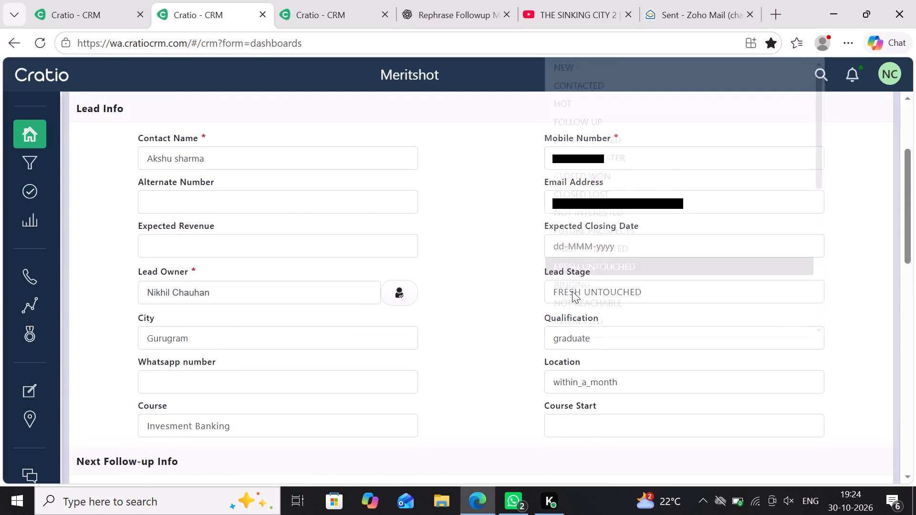
click(591, 154)
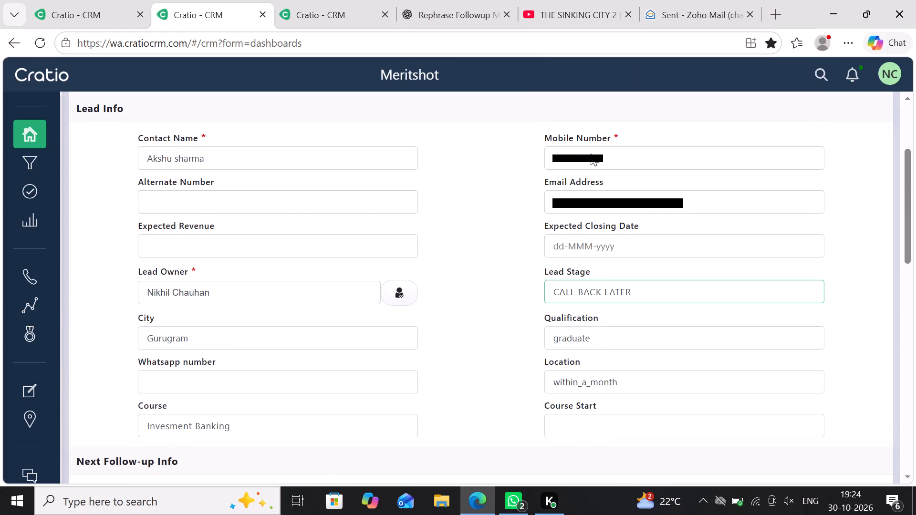
click(487, 255)
scroll(487, 255, up, 20)
scroll(487, 255, up, 20)
scroll(487, 255, up, 15)
click(488, 119)
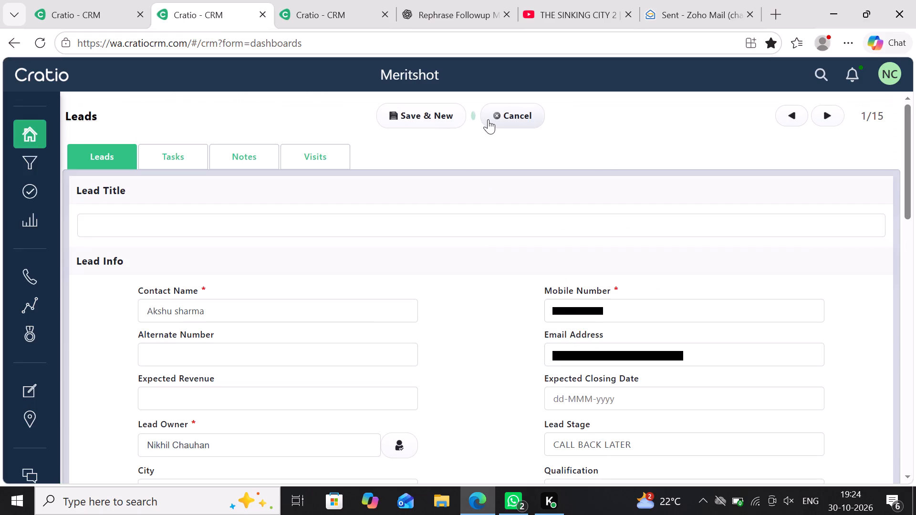
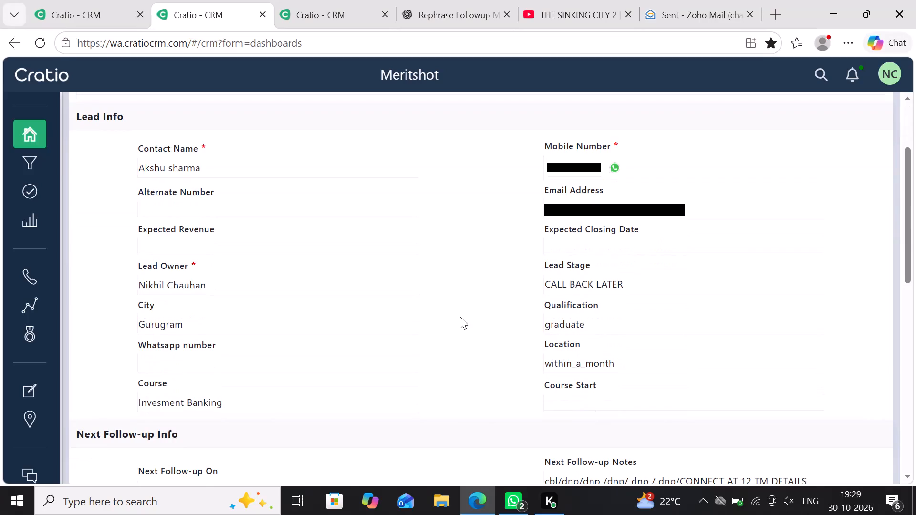
Advance to the next lead after the saved one and open its record for editing at the follow-up details.
scroll(460, 317, down, 6)
scroll(460, 317, up, 20)
scroll(460, 317, up, 18)
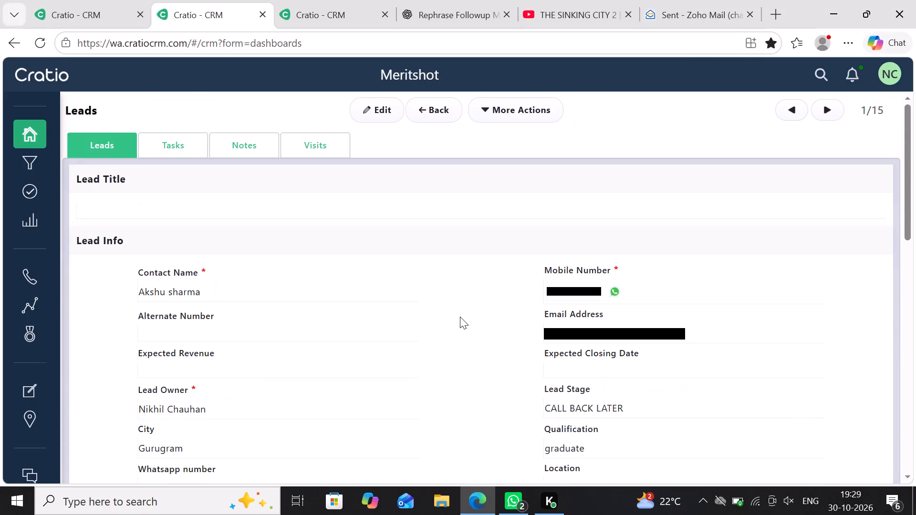
scroll(460, 317, up, 8)
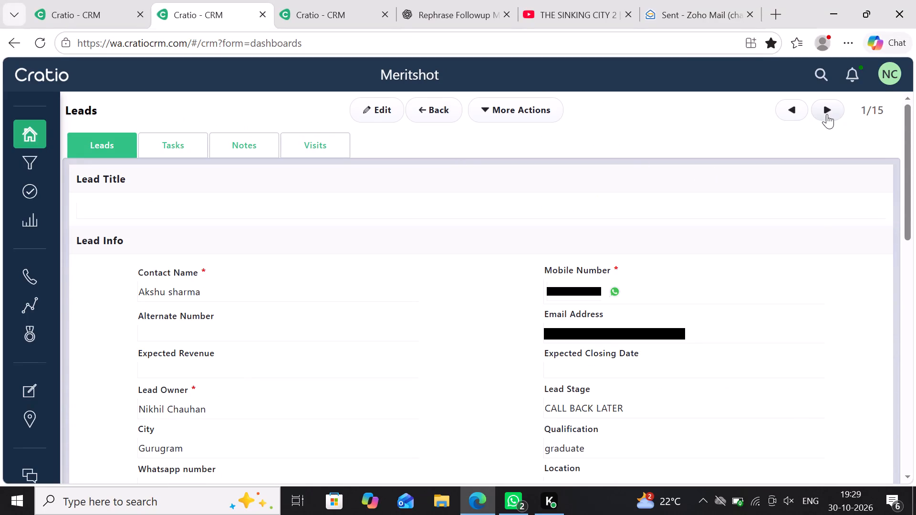
click(827, 114)
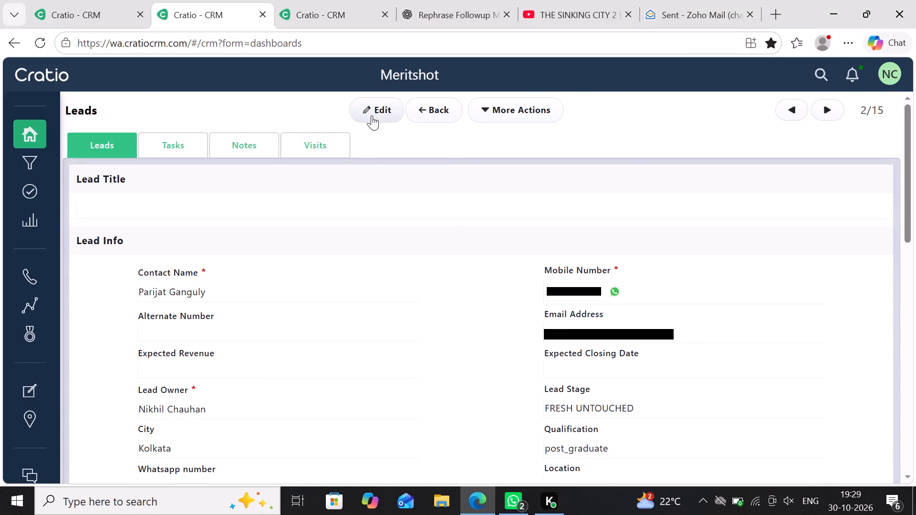
click(372, 115)
scroll(454, 346, down, 9)
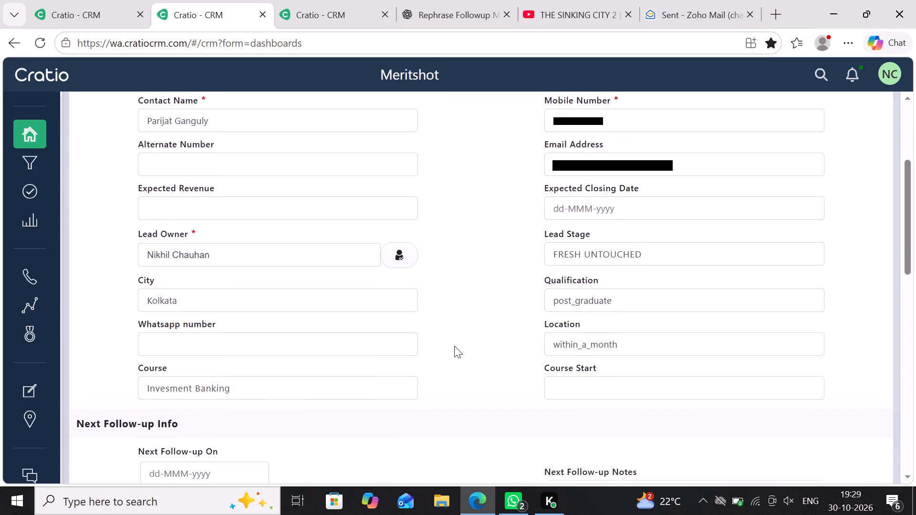
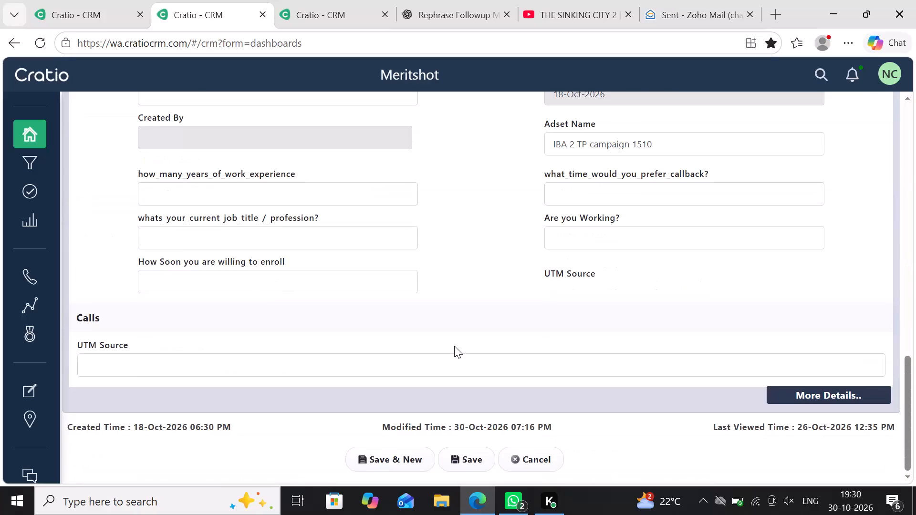
Review the open lead's contact, stage, qualification and course details in the Lead Info section.
scroll(454, 346, up, 20)
scroll(454, 346, up, 20)
scroll(454, 346, up, 12)
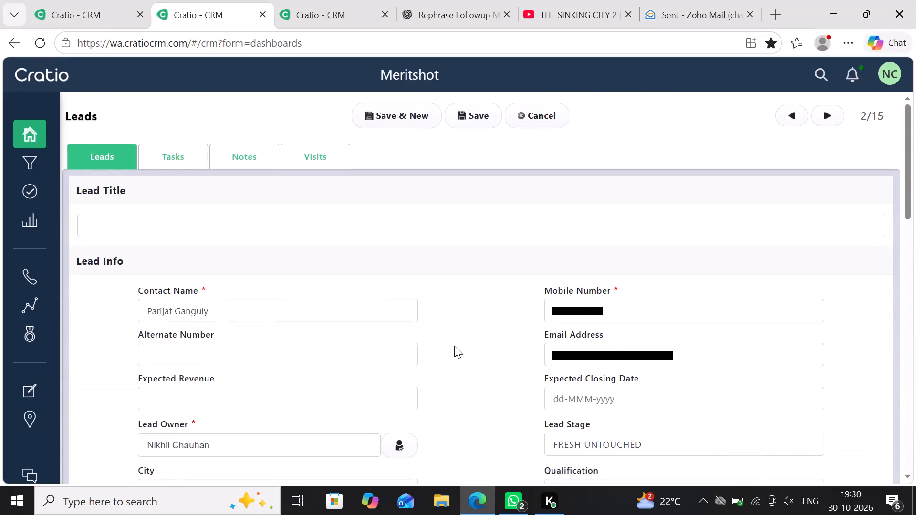
scroll(454, 346, up, 20)
scroll(454, 346, up, 20)
scroll(454, 346, up, 20)
scroll(454, 346, down, 4)
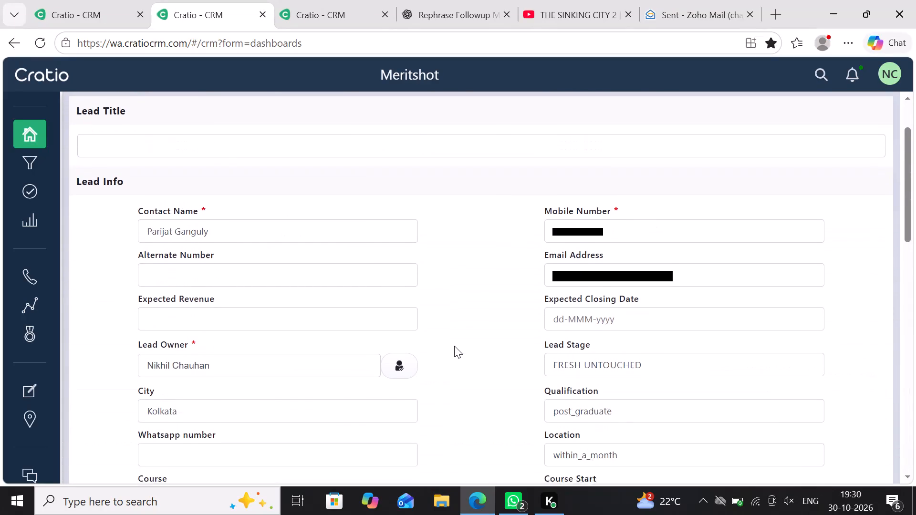
scroll(454, 346, down, 1)
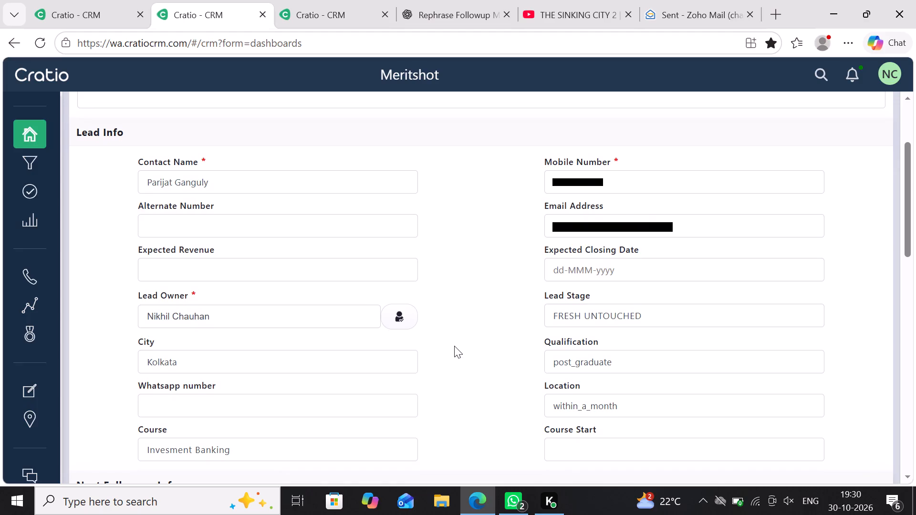
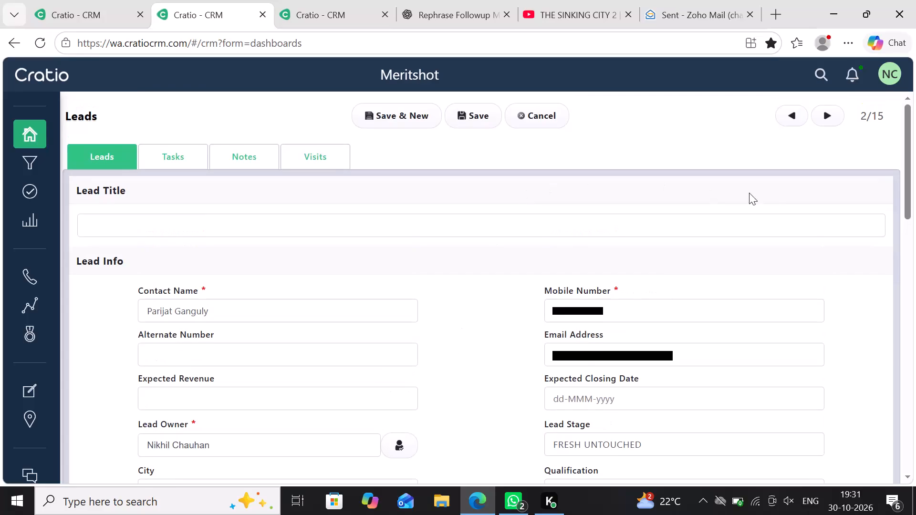
Advance to the third of the 15 leads and review its Lead Info details down to the Next Follow-up Info section.
click(833, 110)
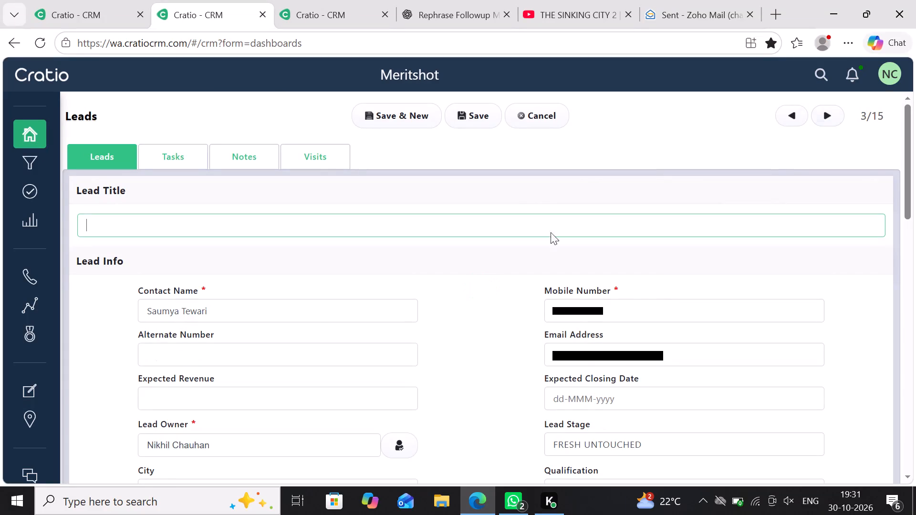
scroll(465, 313, down, 5)
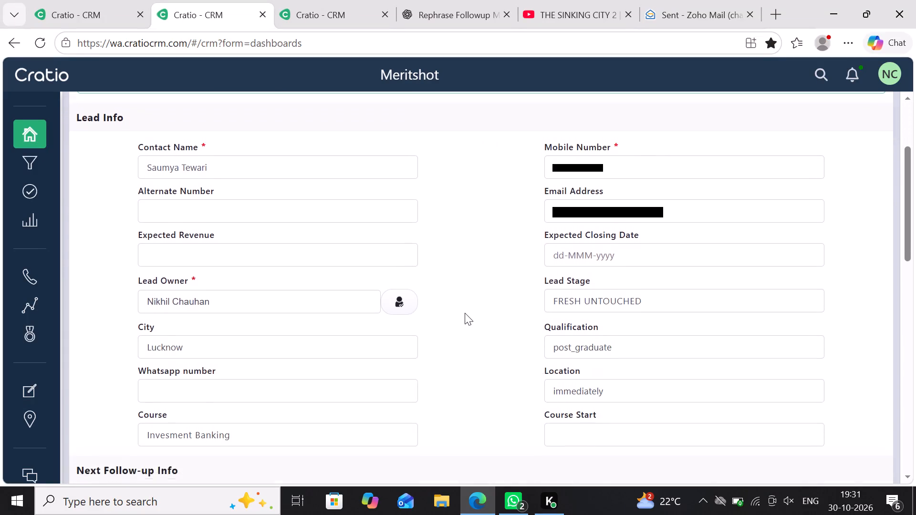
scroll(465, 313, down, 3)
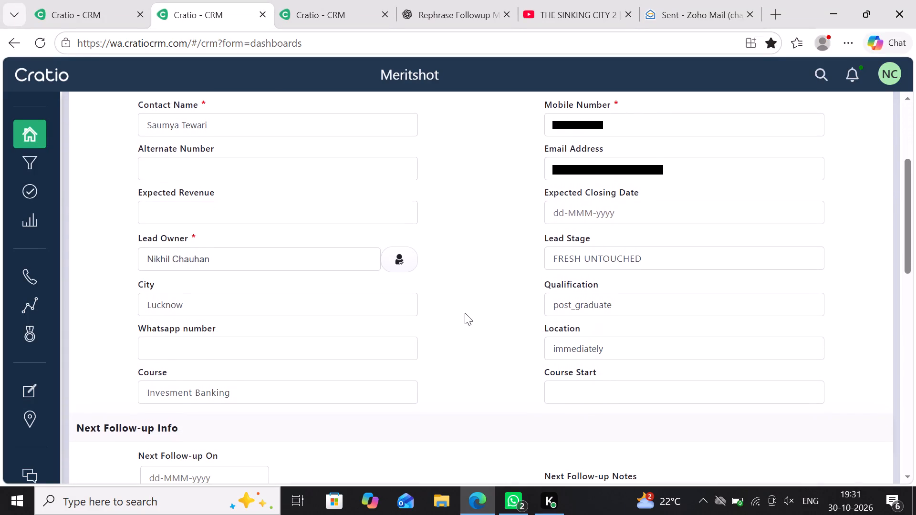
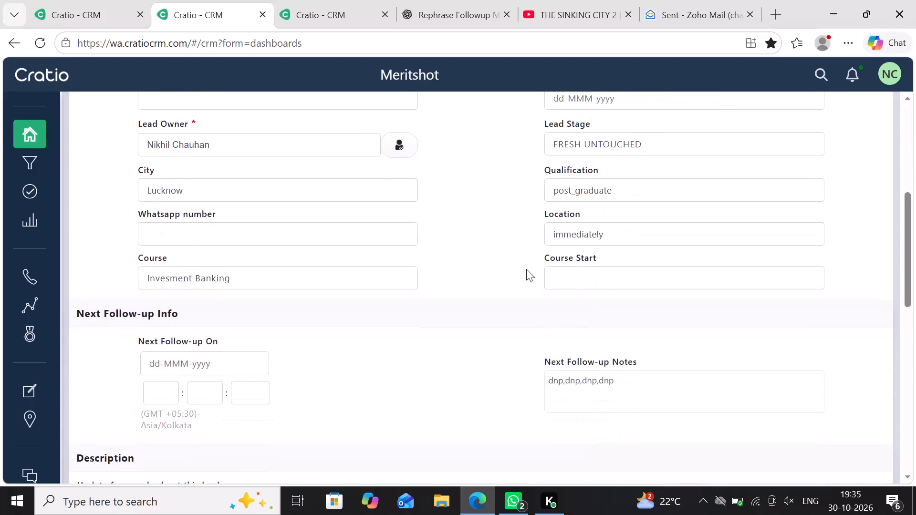
Append "//dnp" to the existing Next Follow-up Notes of the third lead.
click(612, 380)
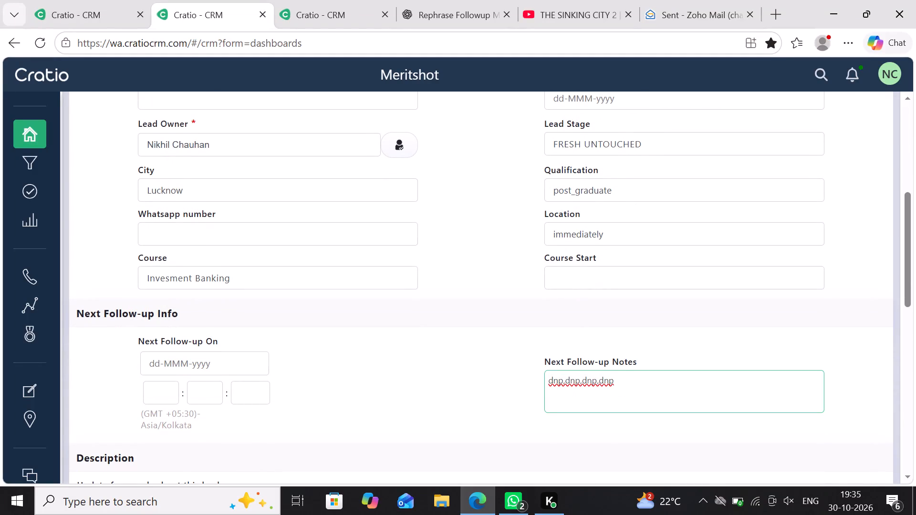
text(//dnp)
scroll(503, 251, up, 20)
scroll(503, 251, up, 20)
scroll(503, 251, up, 20)
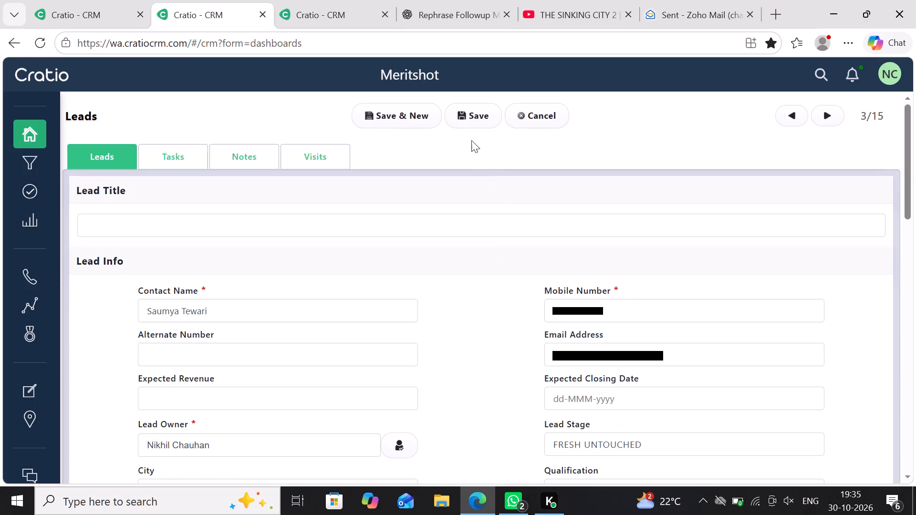
Save the updated follow-up notes on the third lead's record.
click(475, 123)
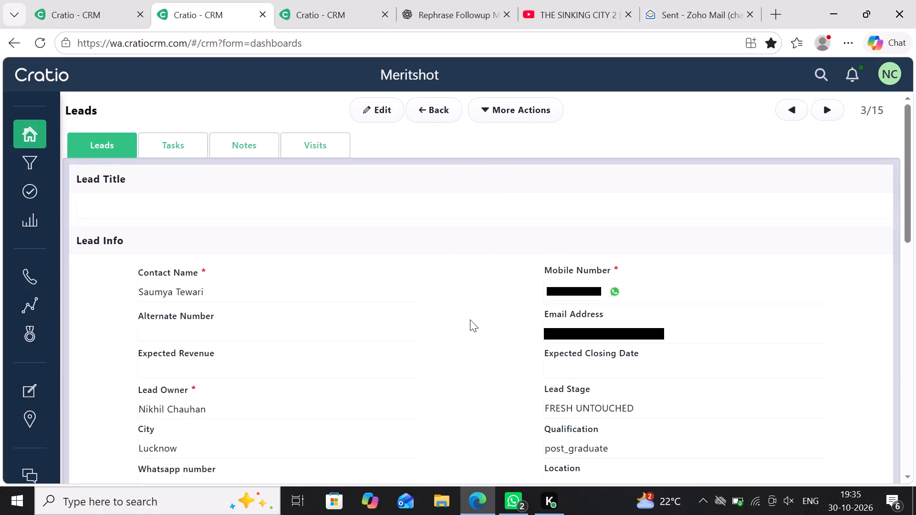
Advance to the fourth of the 15 leads, open its record for editing and review its Lead Info and follow-up notes.
click(828, 109)
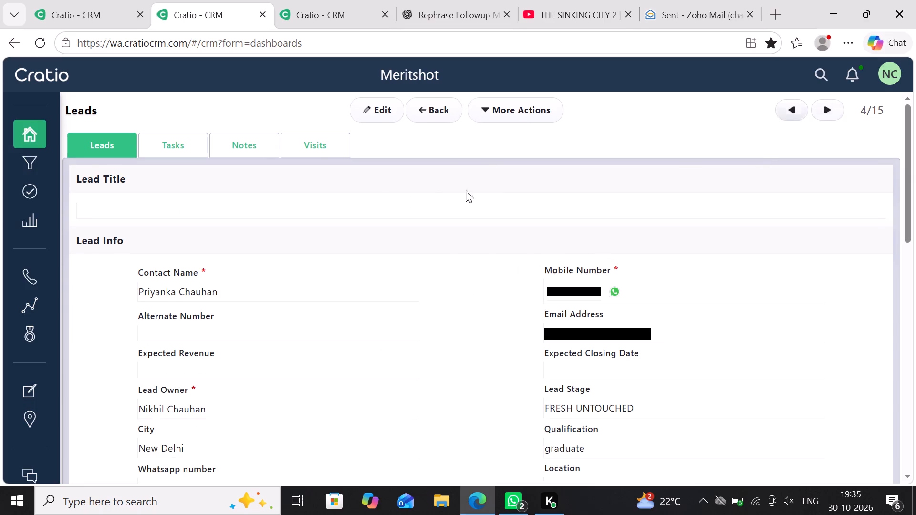
click(375, 104)
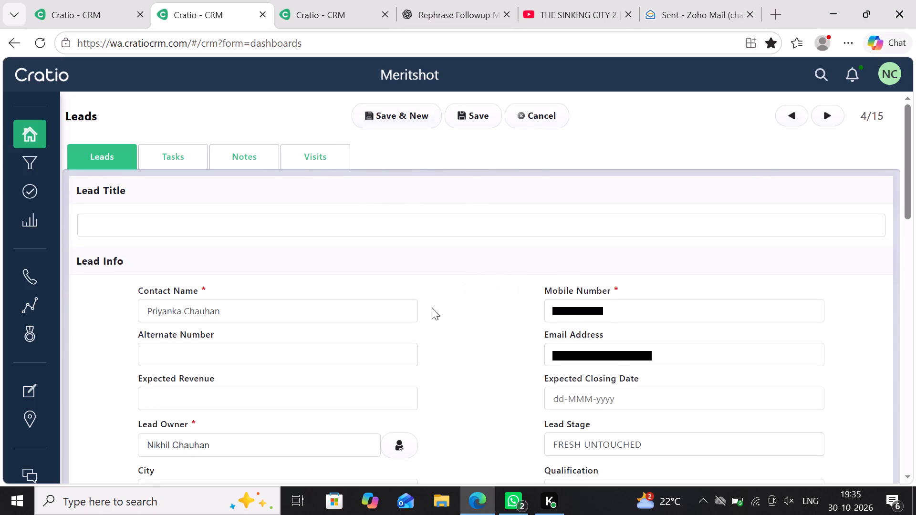
scroll(430, 316, down, 10)
scroll(430, 316, up, 1)
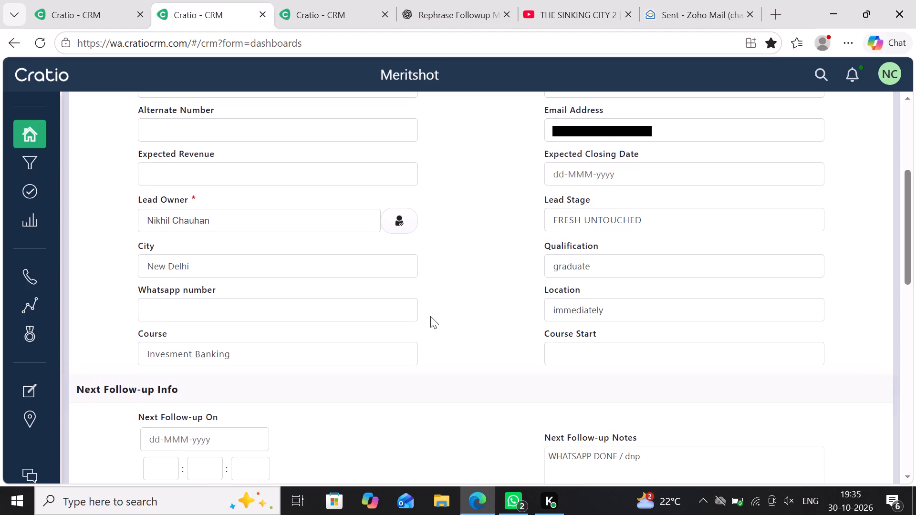
scroll(430, 316, up, 2)
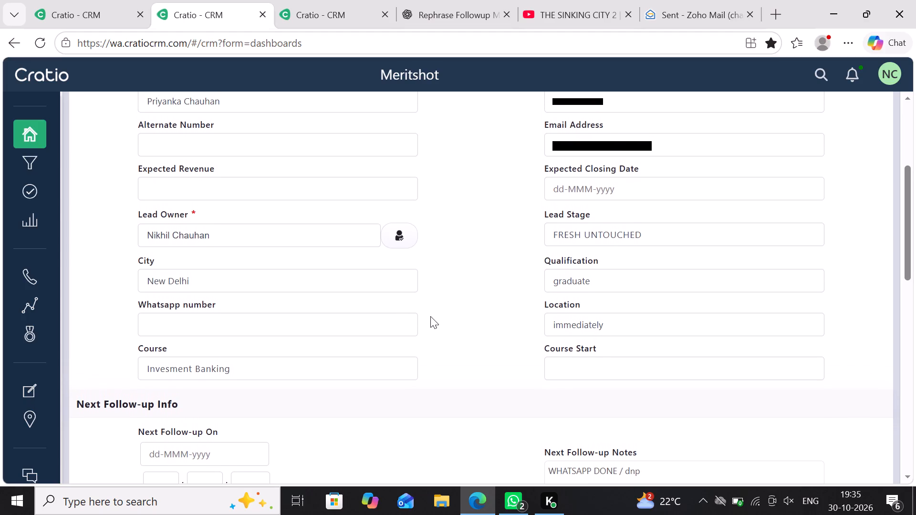
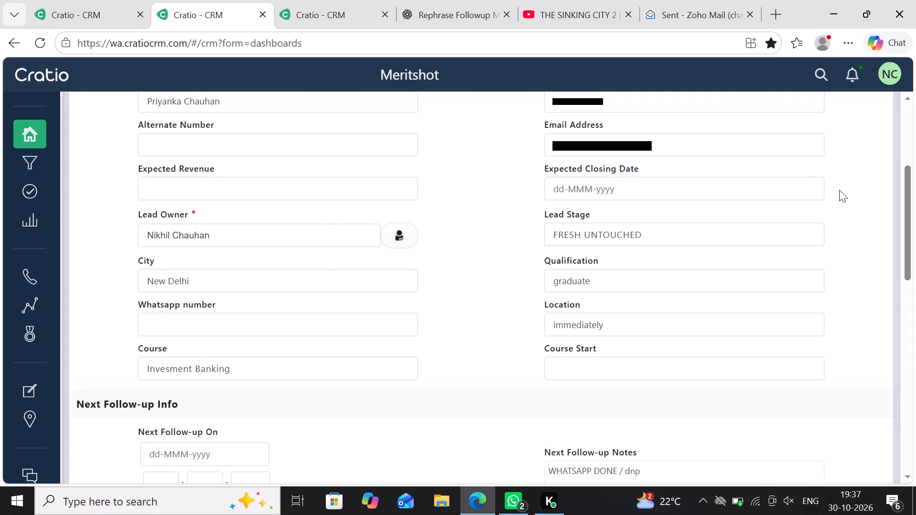
Append "//Ni" to the existing Next Follow-up Notes of the fourth lead.
click(652, 468)
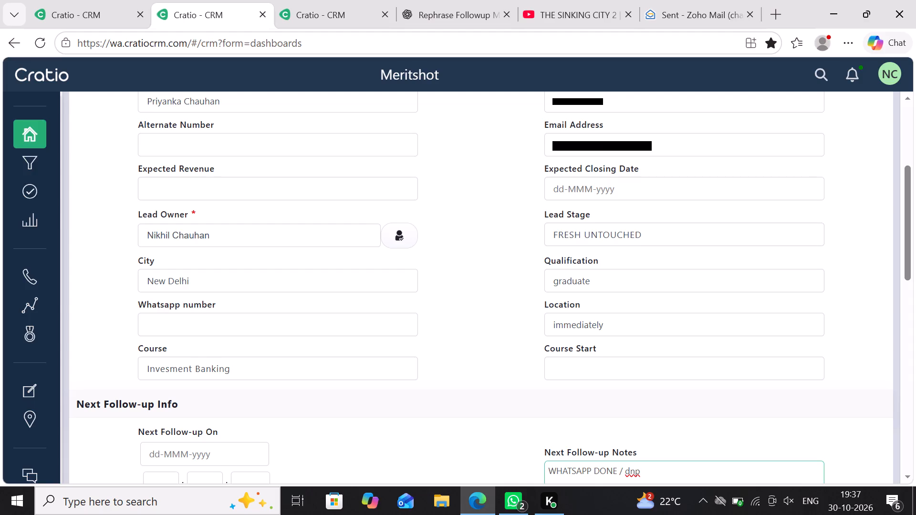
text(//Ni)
Set the fourth lead's Lead Stage to CLOSED LOST and save the record.
click(566, 231)
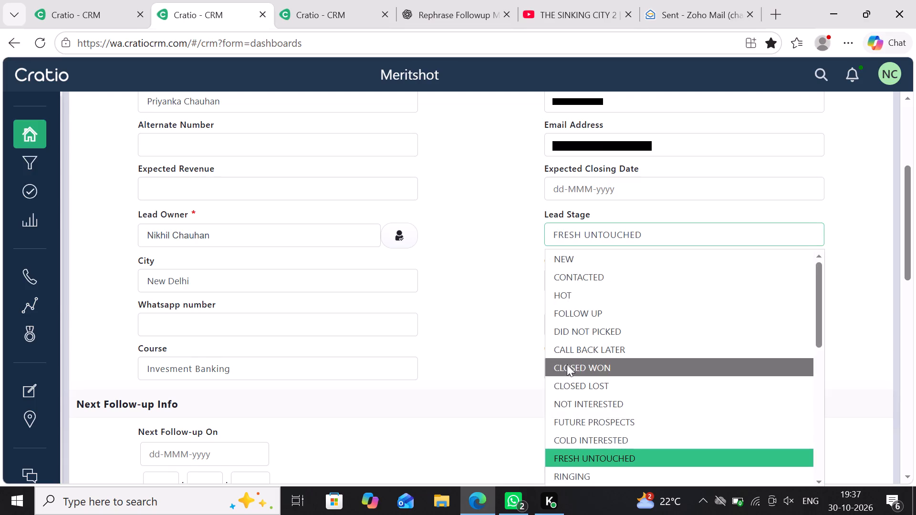
click(569, 385)
click(468, 227)
scroll(468, 231, up, 20)
scroll(468, 231, up, 19)
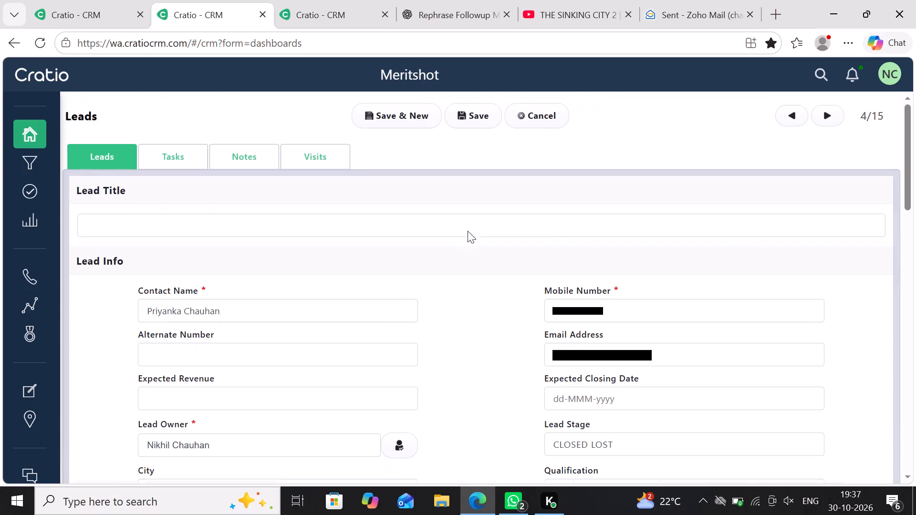
scroll(468, 231, up, 20)
scroll(468, 231, up, 6)
click(489, 115)
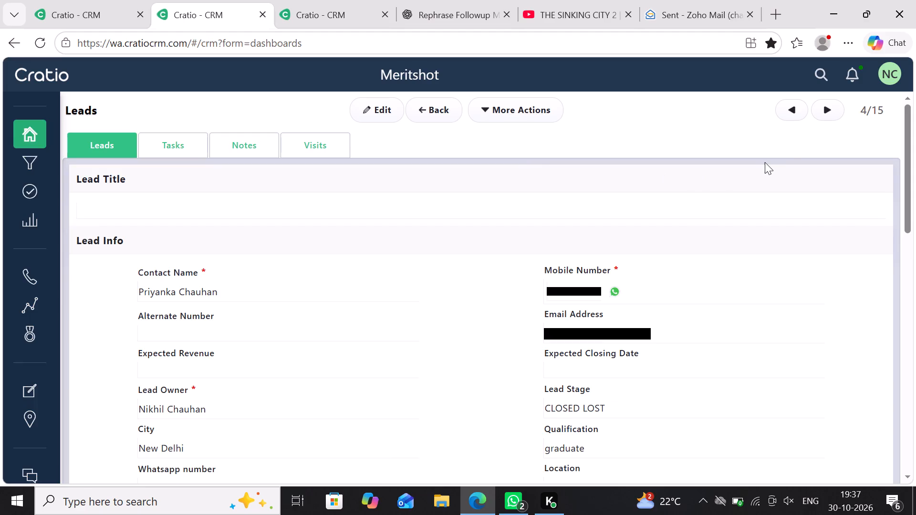
Advance to the fifth of the 15 leads and open its record for editing to reach the Next Follow-up Info.
click(828, 113)
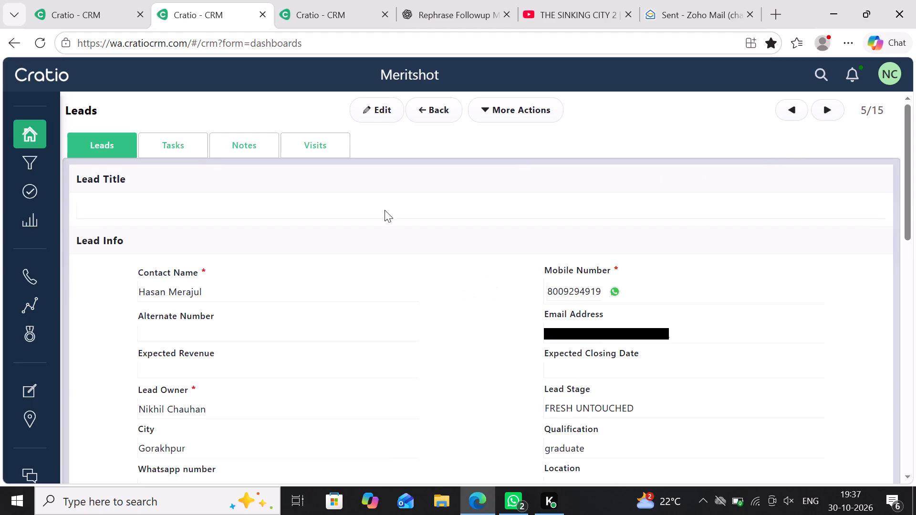
click(383, 103)
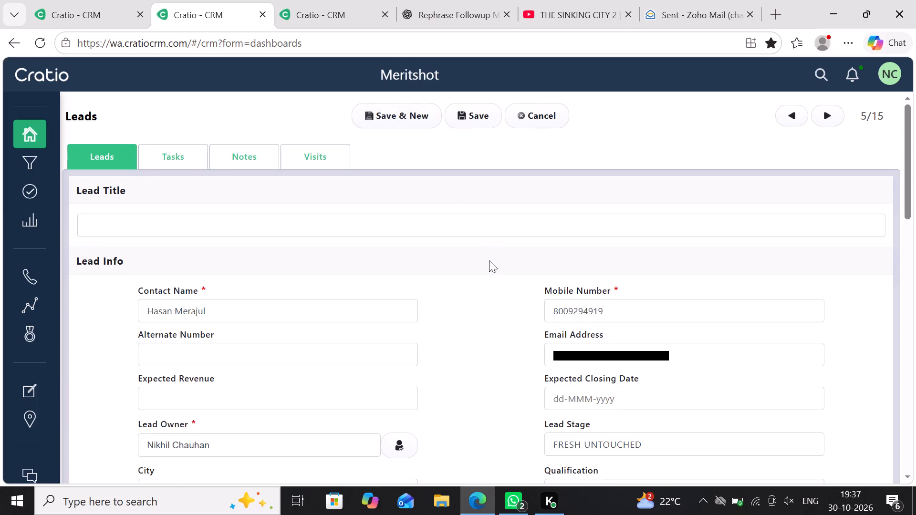
scroll(489, 260, down, 9)
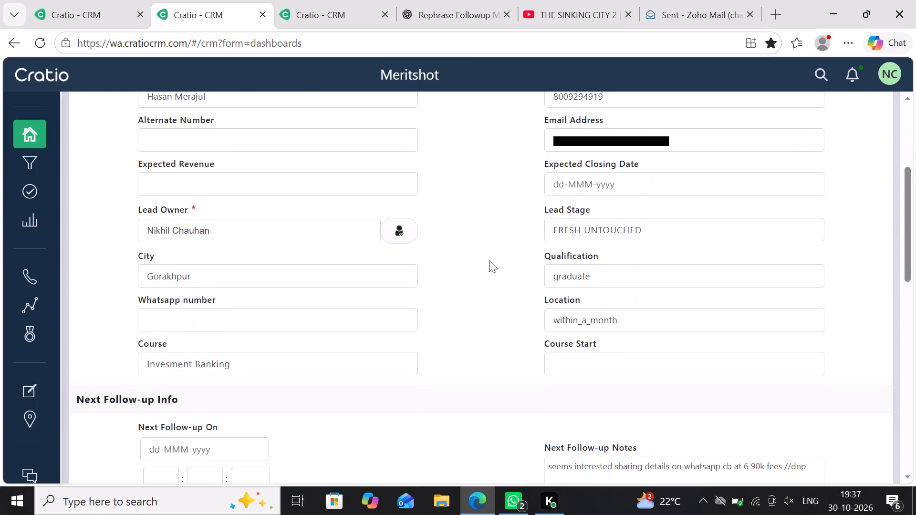
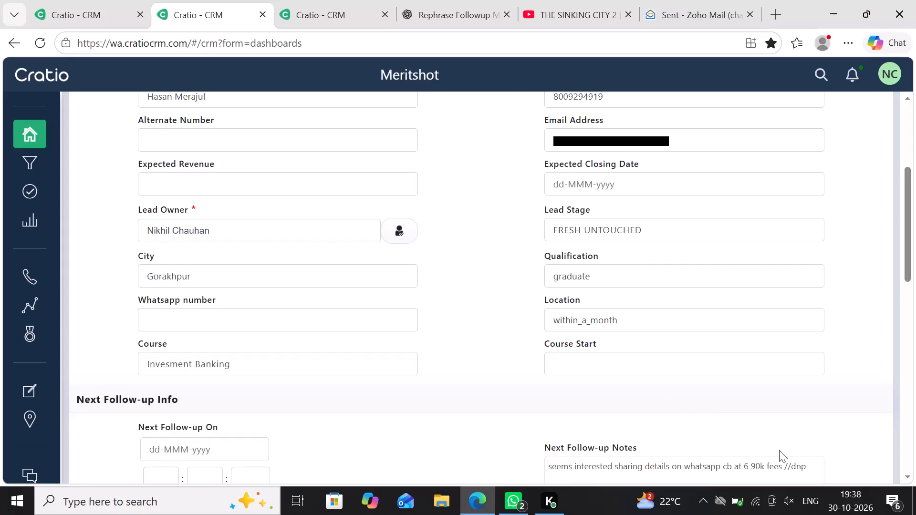
Append "//no incoming" to the fifth lead's follow-up notes, set its lead stage to CLOSED LOST, and save the record.
click(804, 469)
text(//no incoming)
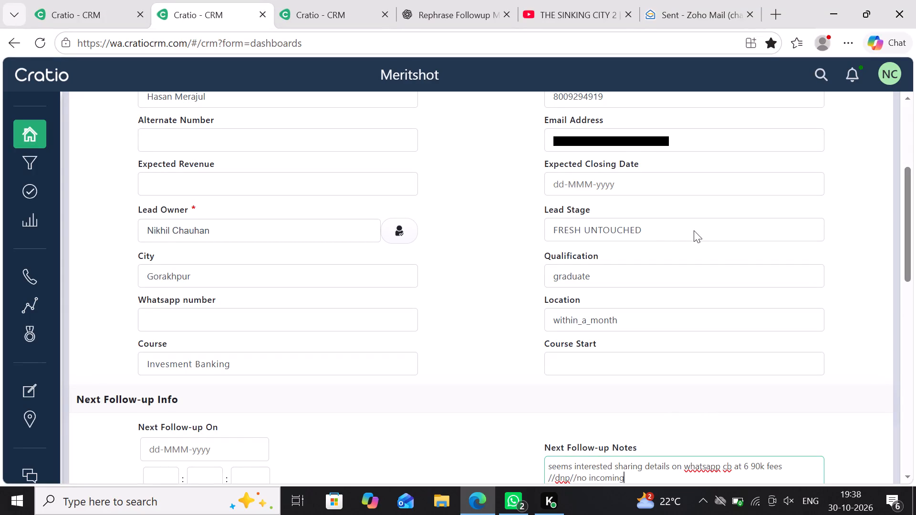
click(647, 230)
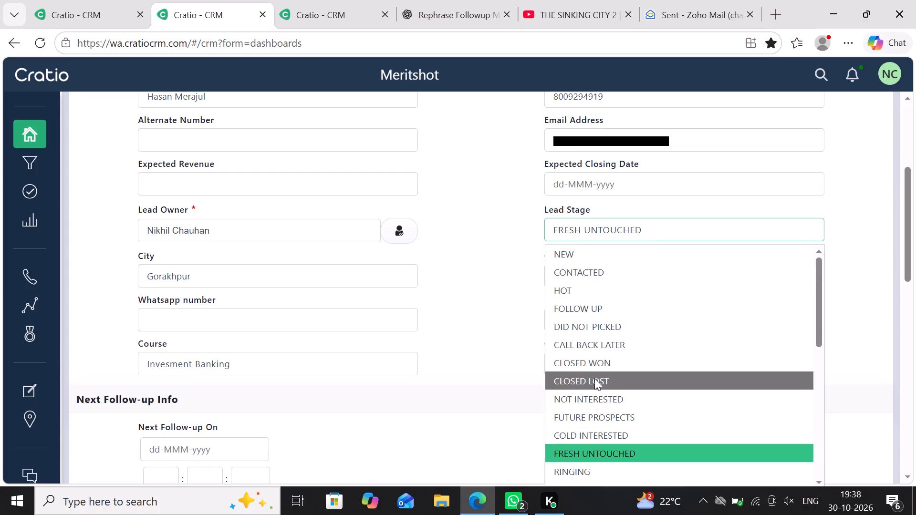
click(594, 378)
scroll(503, 242, up, 20)
scroll(503, 242, up, 20)
scroll(503, 242, up, 17)
click(466, 113)
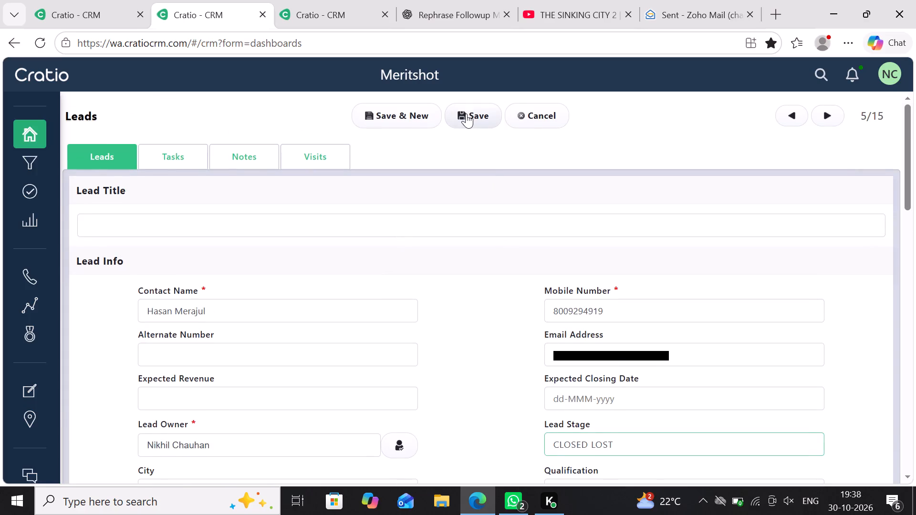
Advance to the sixth of the 15 leads, open its record for editing and review its lead details and Next Follow-up Info.
click(827, 112)
click(375, 106)
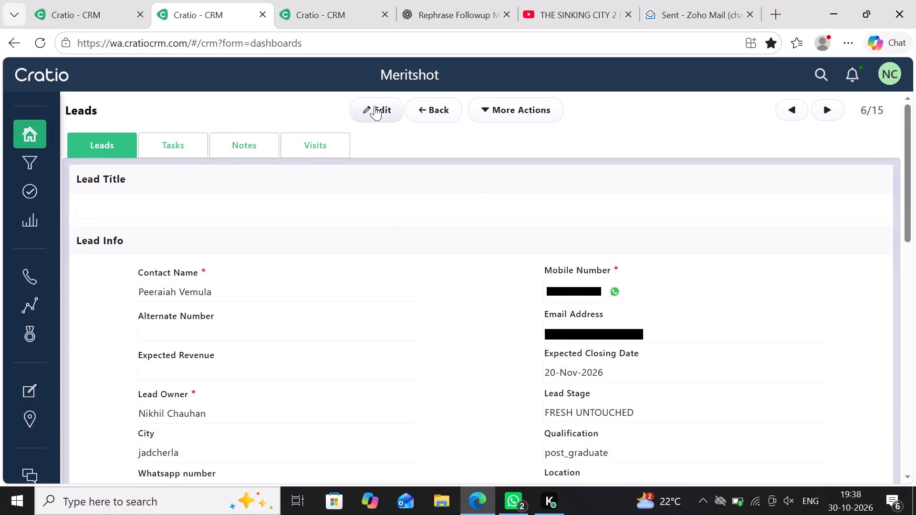
scroll(447, 260, down, 8)
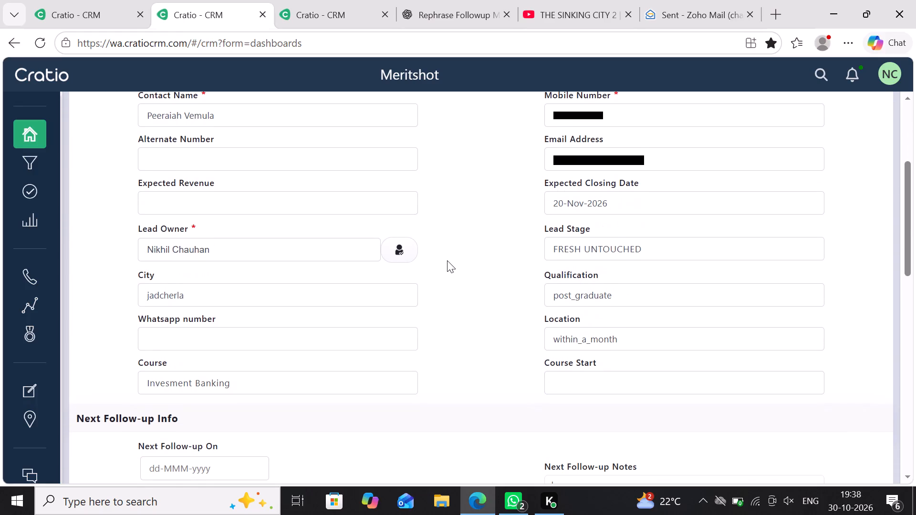
scroll(446, 260, down, 3)
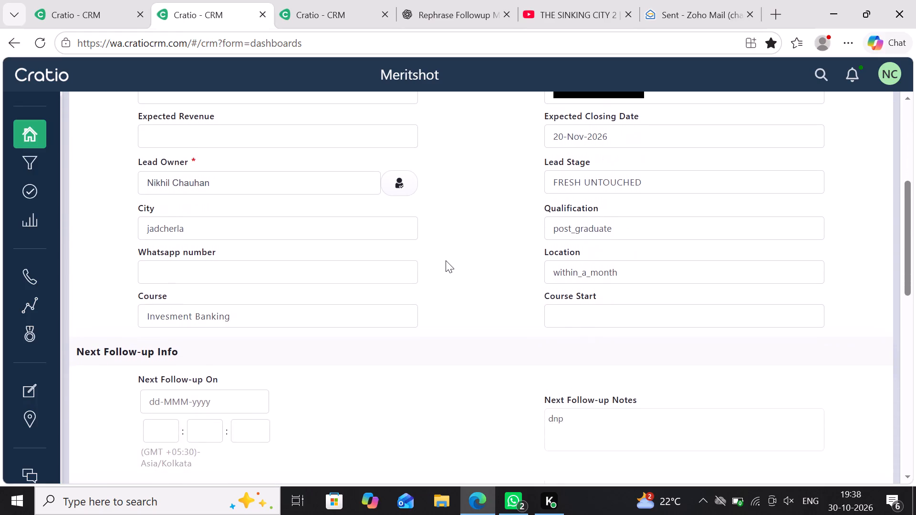
scroll(446, 260, up, 3)
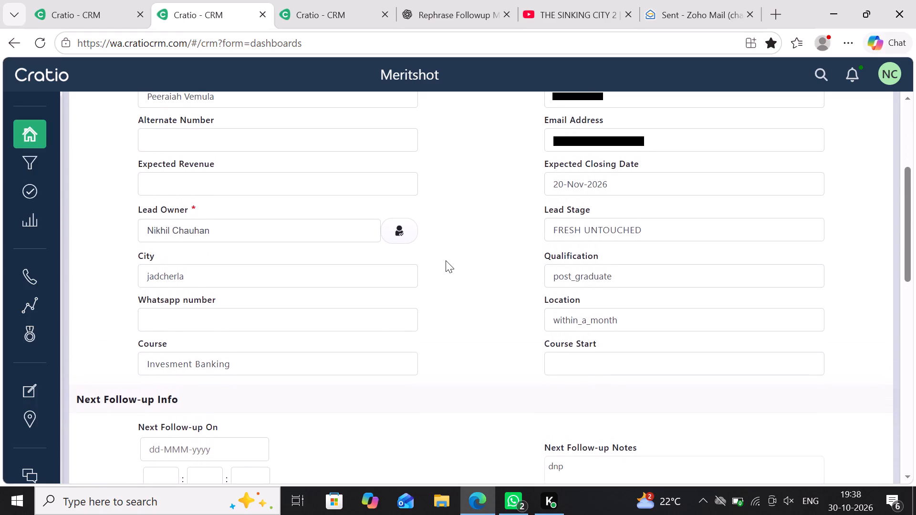
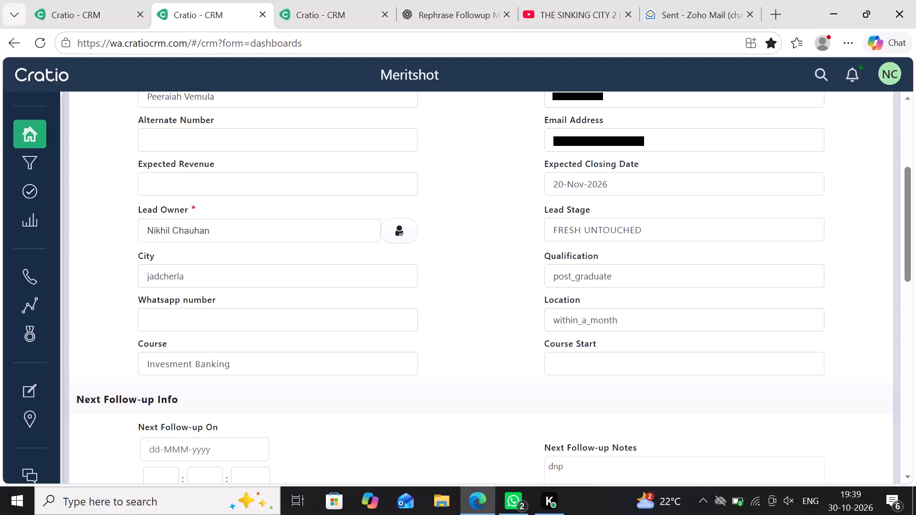
Append "//dnp" to the sixth lead's Next Follow-up Notes and save the record.
click(569, 466)
text(//dnp)
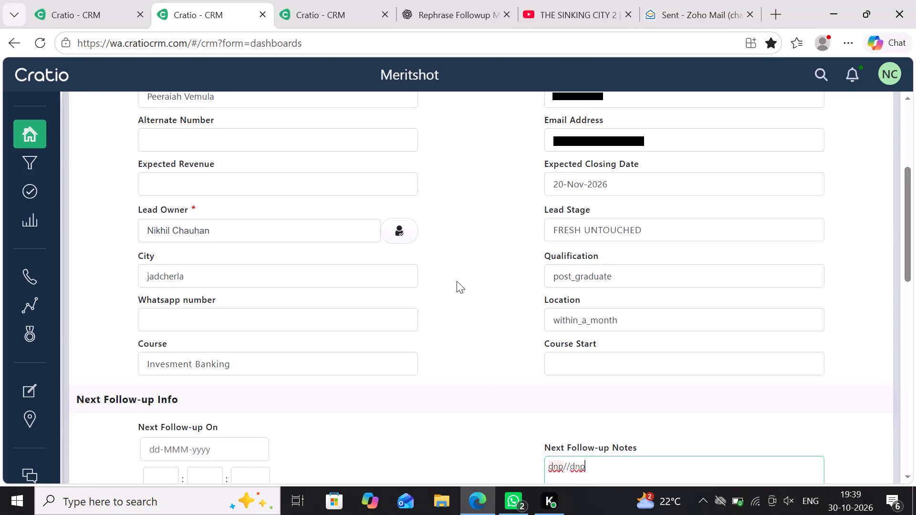
scroll(457, 281, up, 12)
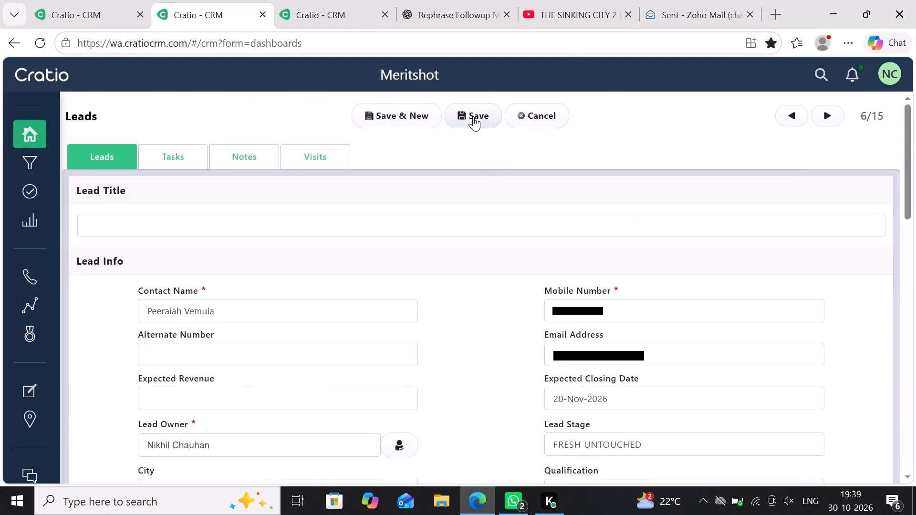
click(473, 116)
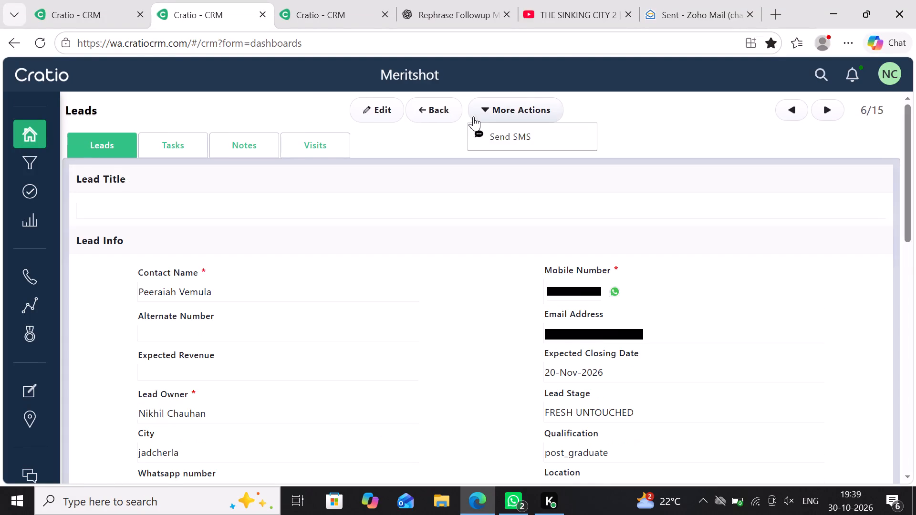
Advance to the seventh of the 15 leads, open its record for editing and go to its Next Follow-up Info.
click(833, 105)
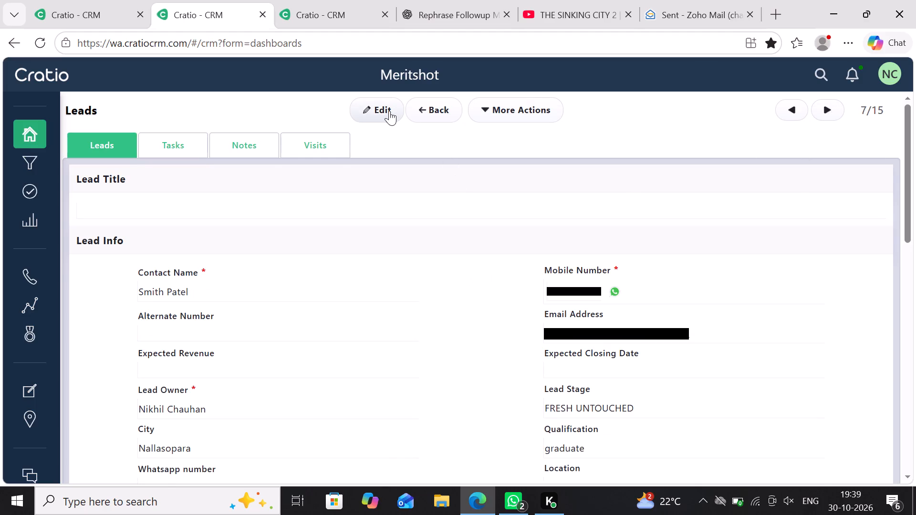
click(389, 111)
scroll(448, 284, down, 9)
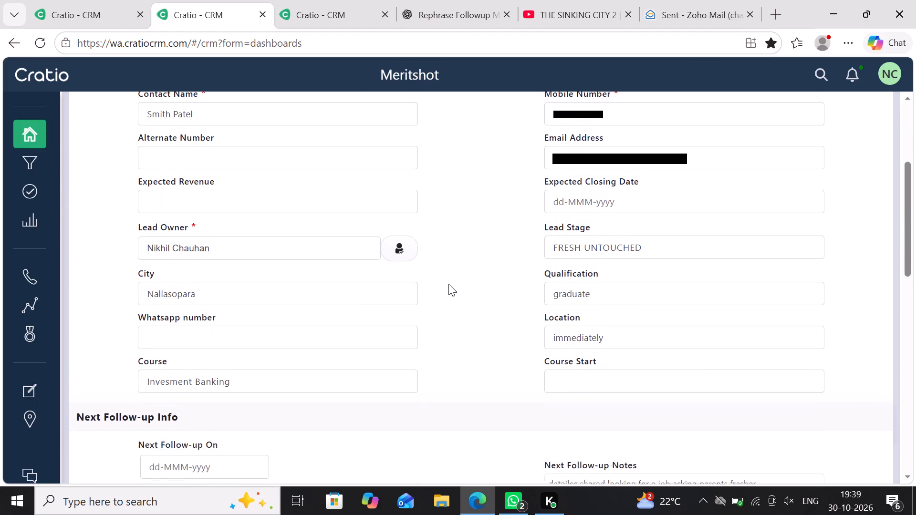
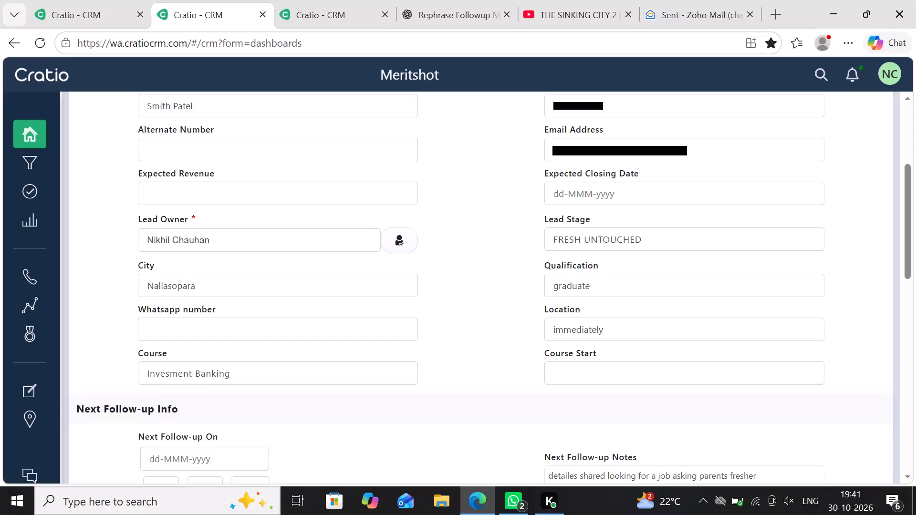
Append "//dnp" to the seventh lead's Next Follow-up Notes and save the record.
click(764, 475)
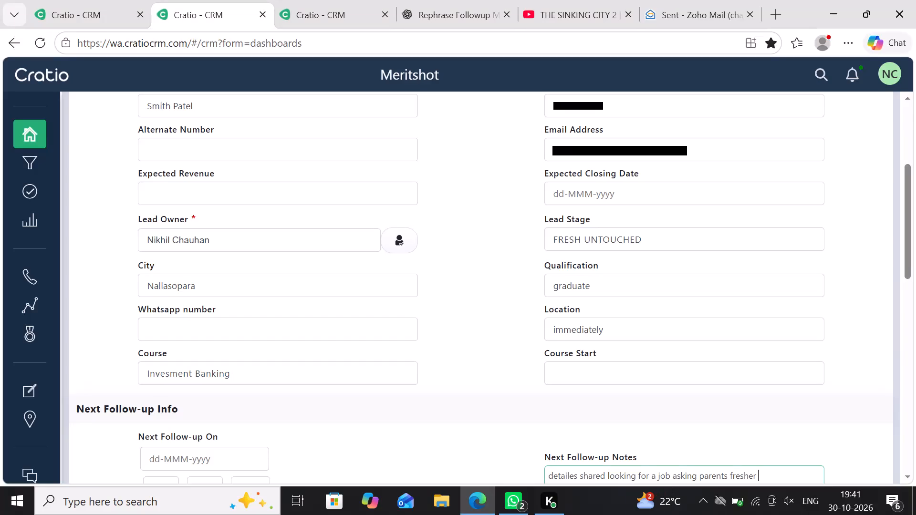
key(BackSpace)
text(//dnp)
scroll(513, 289, up, 7)
scroll(499, 261, up, 15)
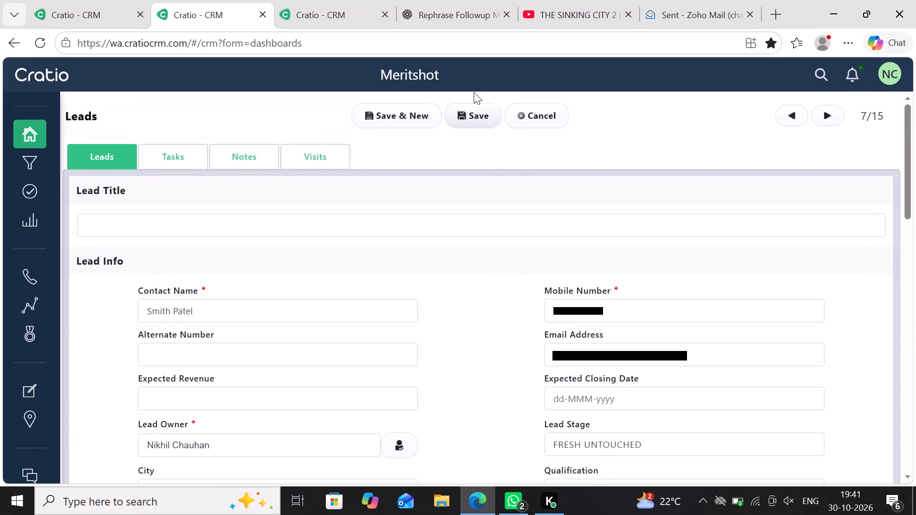
click(475, 113)
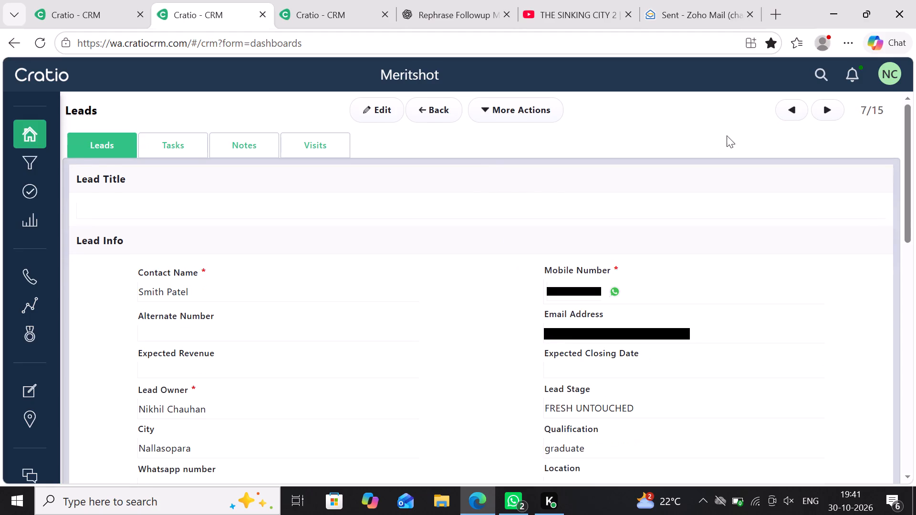
Advance to the eighth of the 15 leads, open its record for editing and append "//" to its Next Follow-up Notes.
click(827, 111)
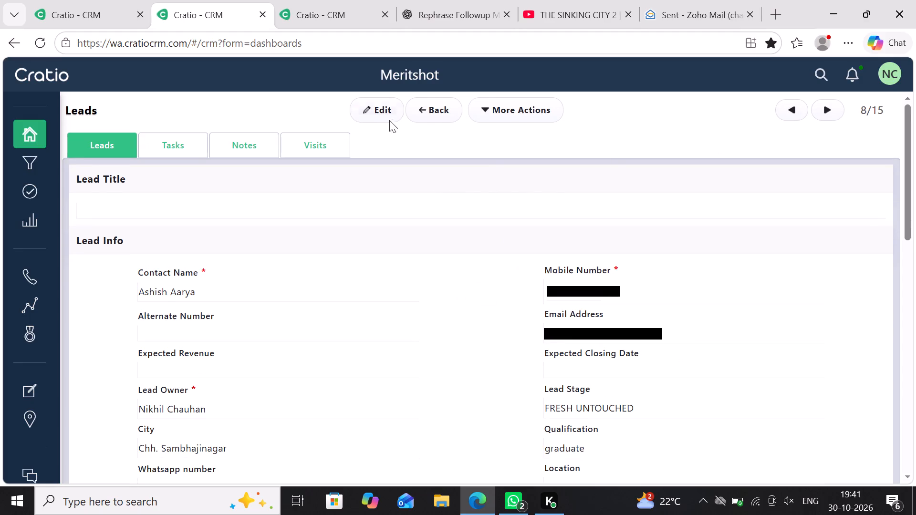
click(388, 106)
scroll(472, 271, down, 1)
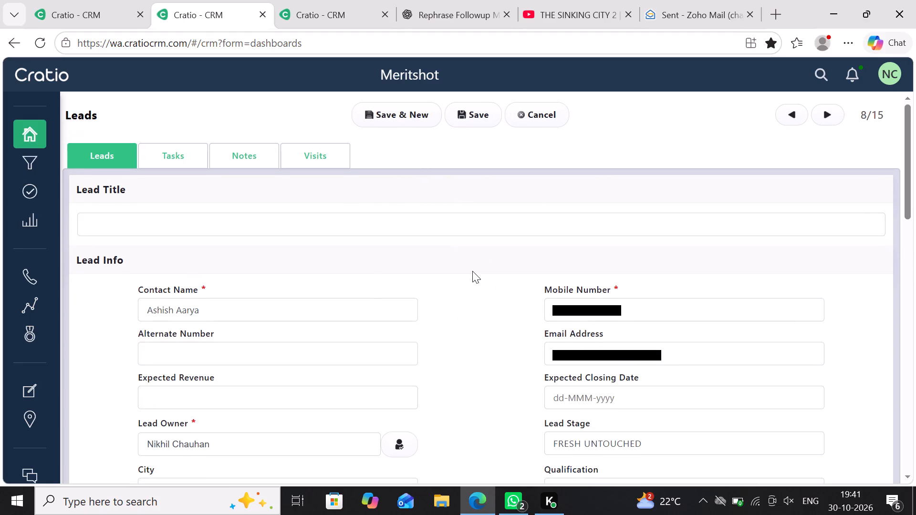
scroll(472, 271, down, 8)
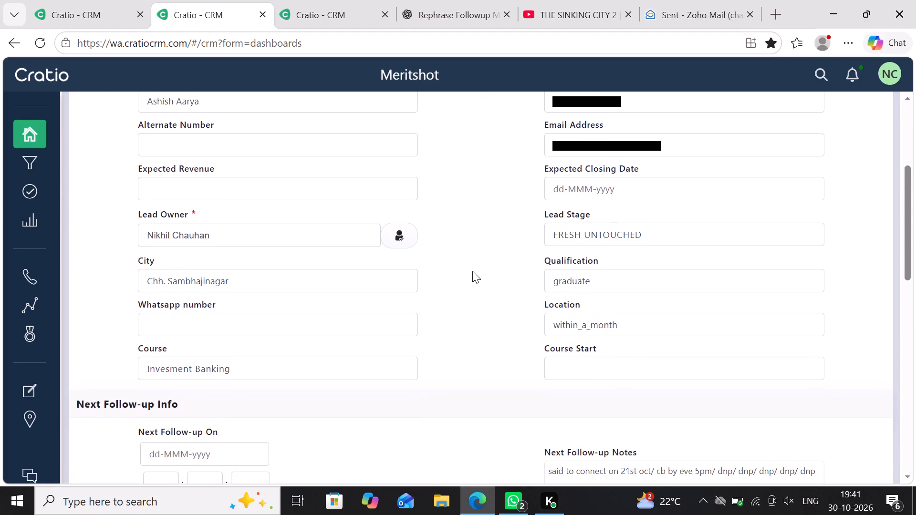
click(818, 473)
text(//)
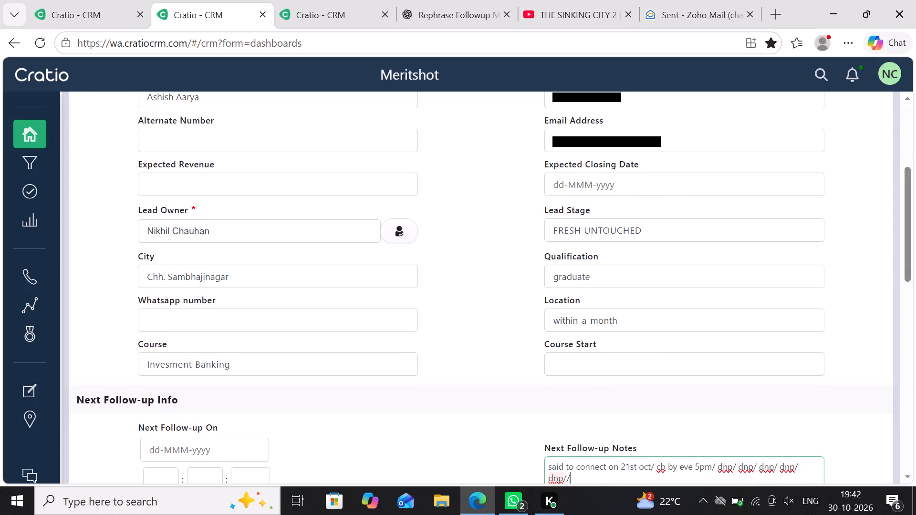
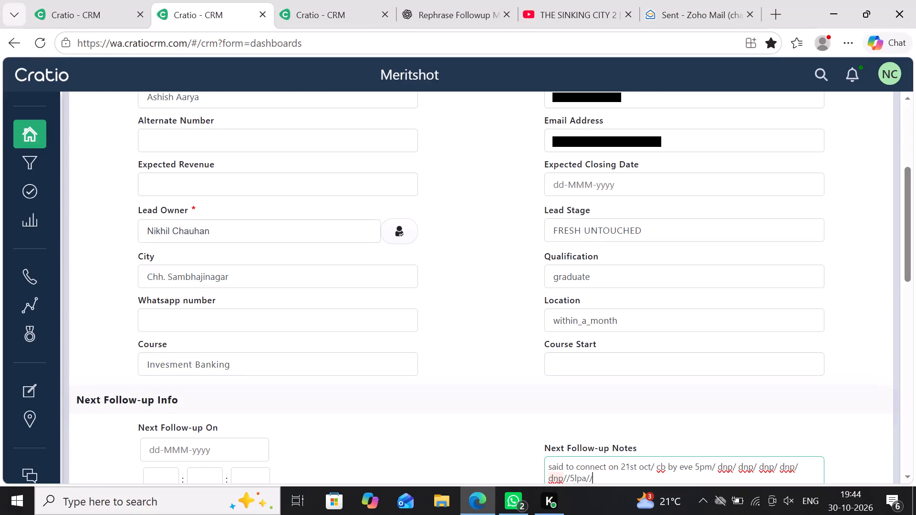
Append "1.5 yrs" to the end of the eighth lead's Next Follow-up Notes.
key(1)
text(.5)
key(space)
text(yrs)
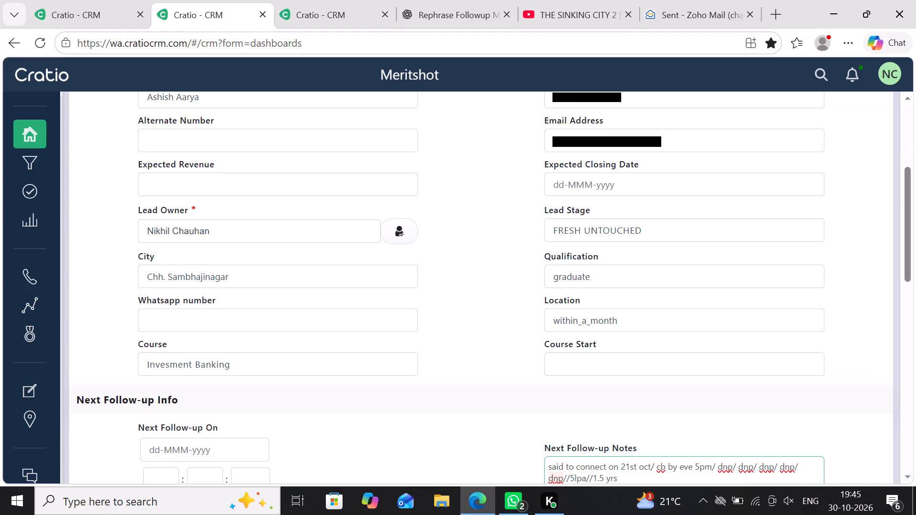
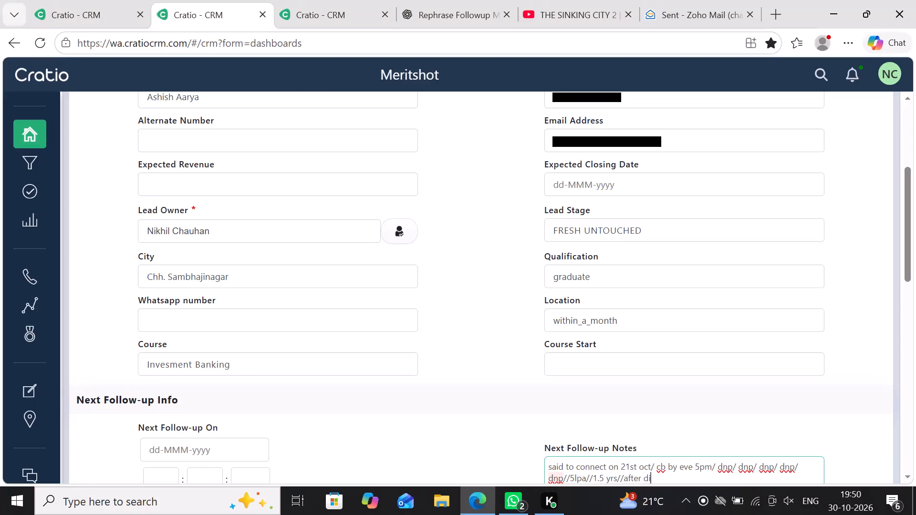
Append "1,05k fee" after "after diwali" in the eighth lead's Next Follow-up Notes.
key(space)
text(1,05k fee)
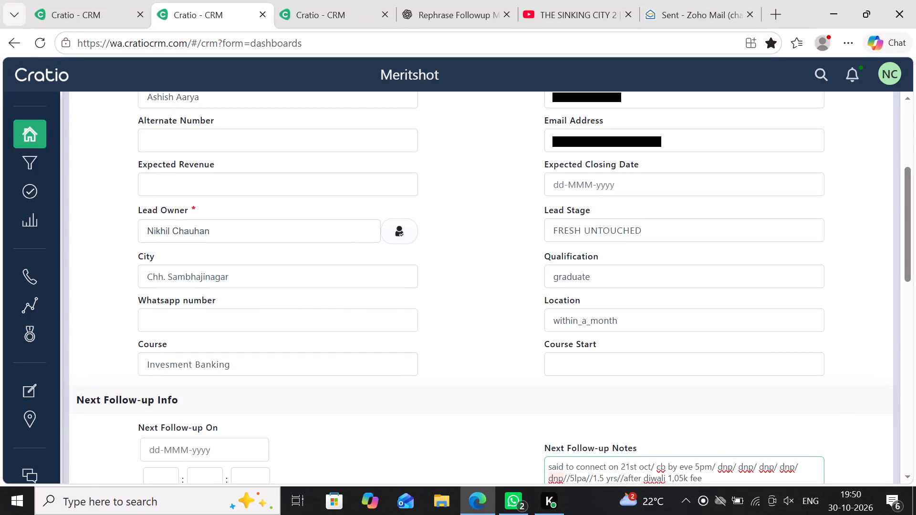
Set the eighth lead's Next Follow-up On date to 10-Nov-2026.
scroll(589, 309, down, 2)
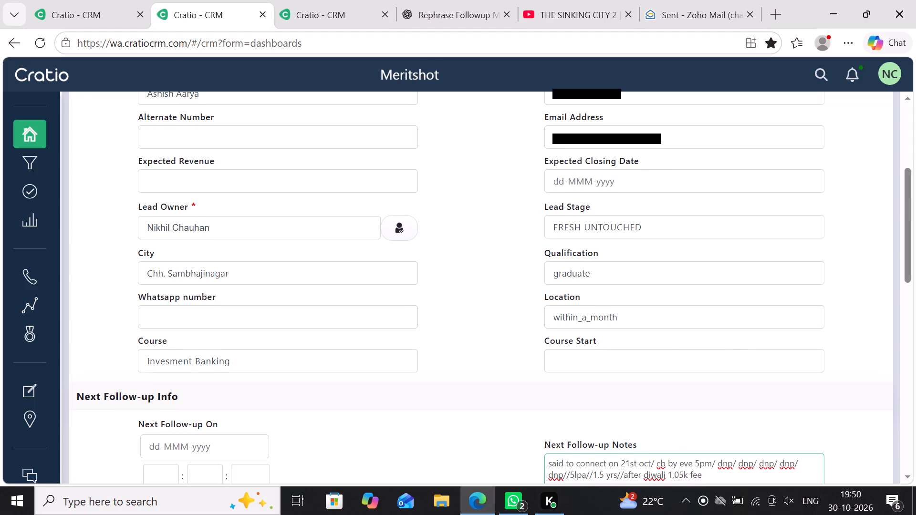
scroll(589, 309, down, 3)
click(225, 323)
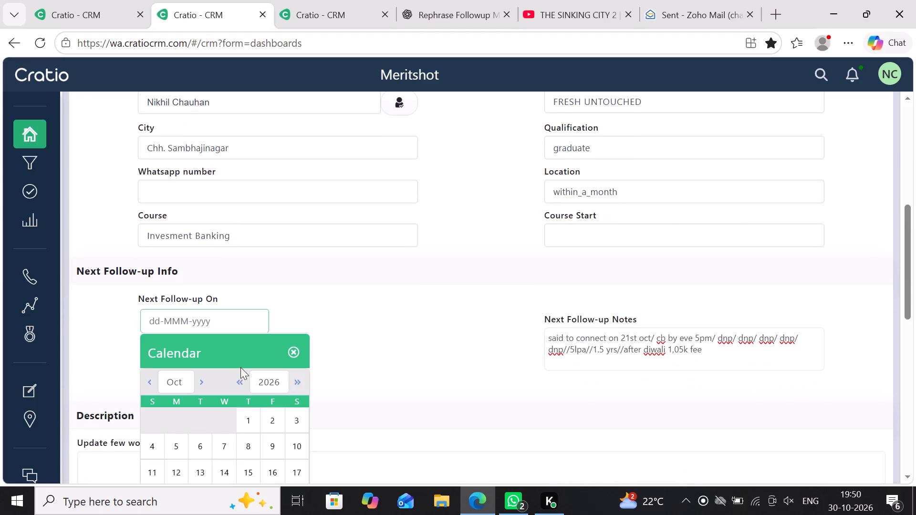
scroll(241, 365, down, 6)
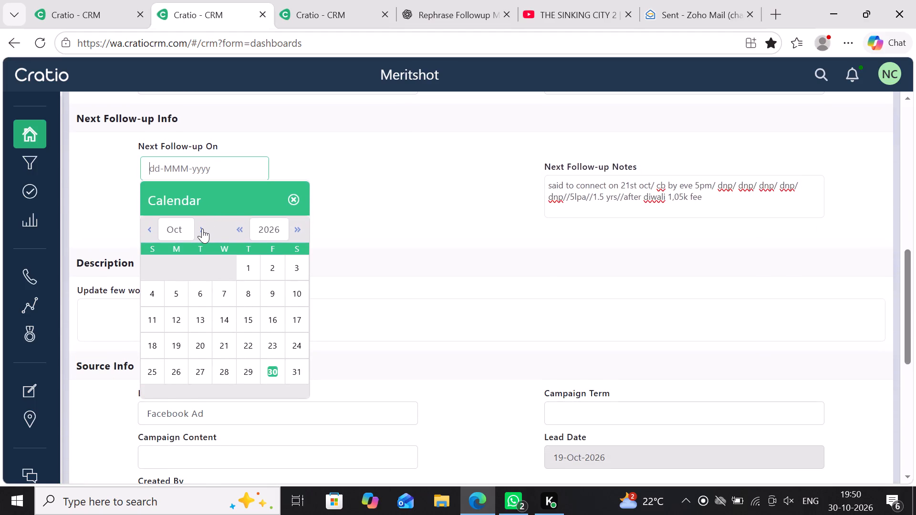
click(202, 228)
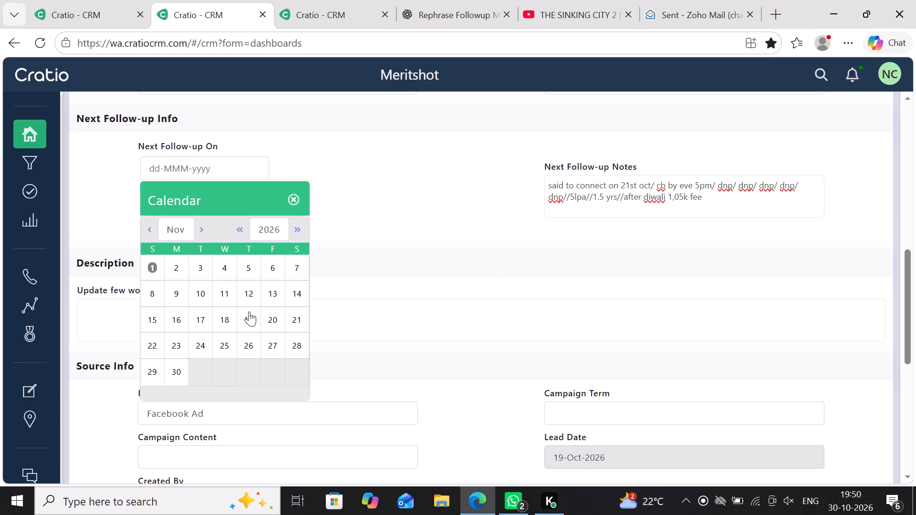
click(200, 291)
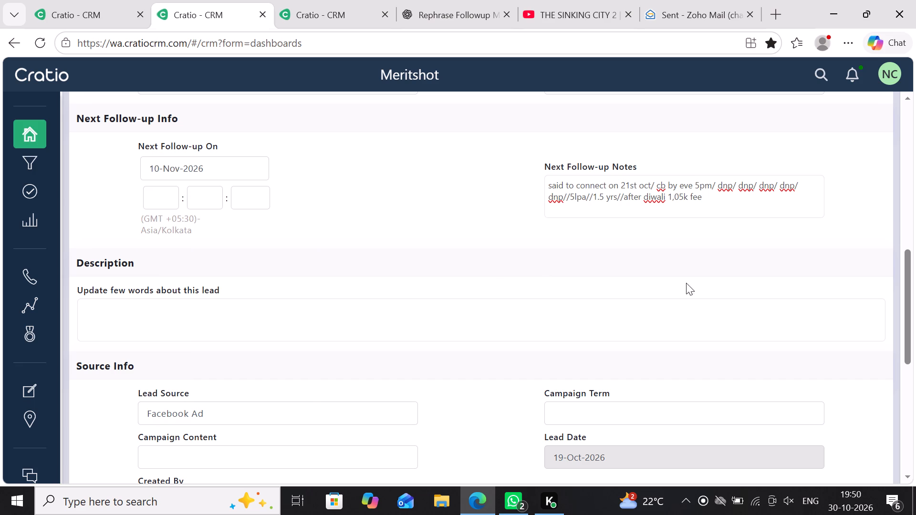
Correct the fee amount in the Next Follow-up Notes to 85k.
click(679, 198)
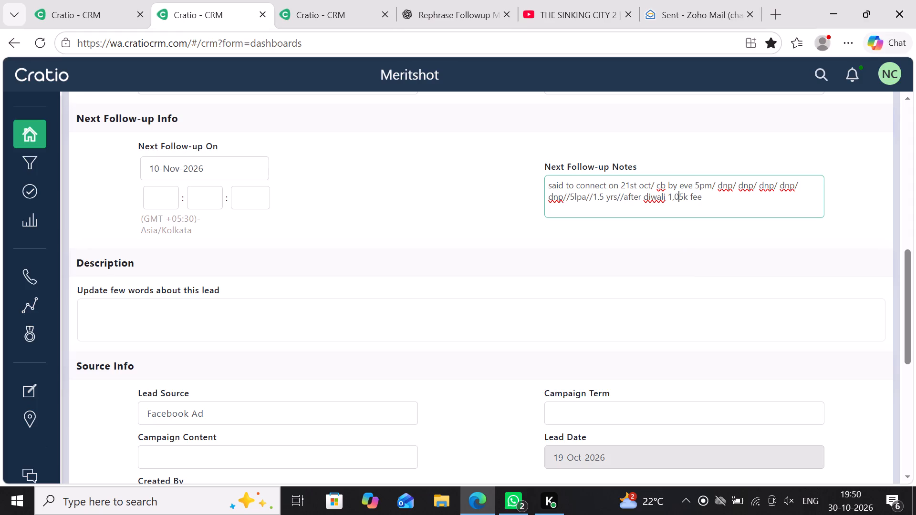
key(BackSpace)
key(BackSpace)
key(BackSpace)
key(8)
Set the eighth lead's next follow-up time to 09:00 PM.
scroll(593, 217, up, 10)
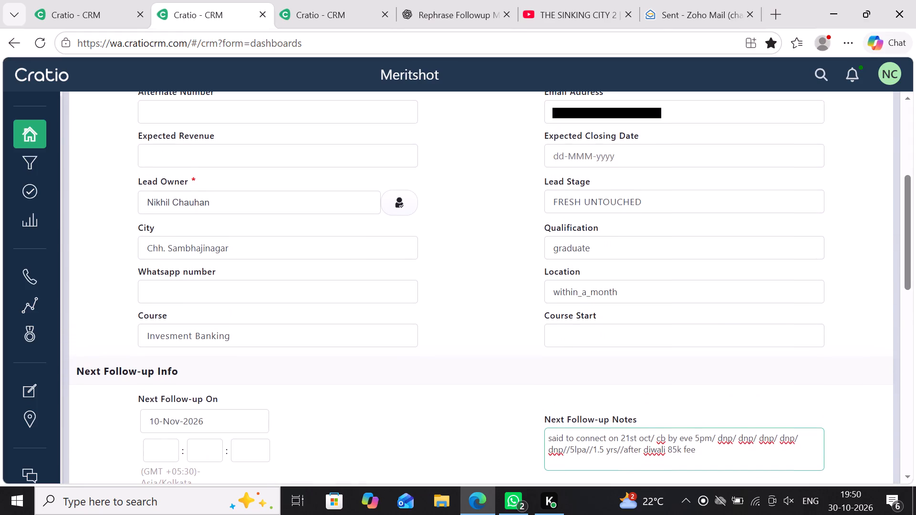
scroll(593, 217, down, 4)
click(149, 355)
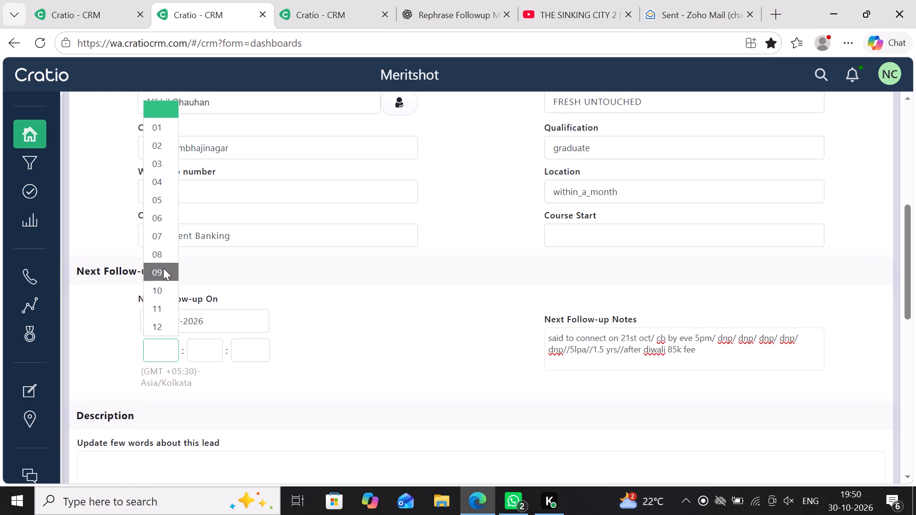
click(163, 268)
click(199, 345)
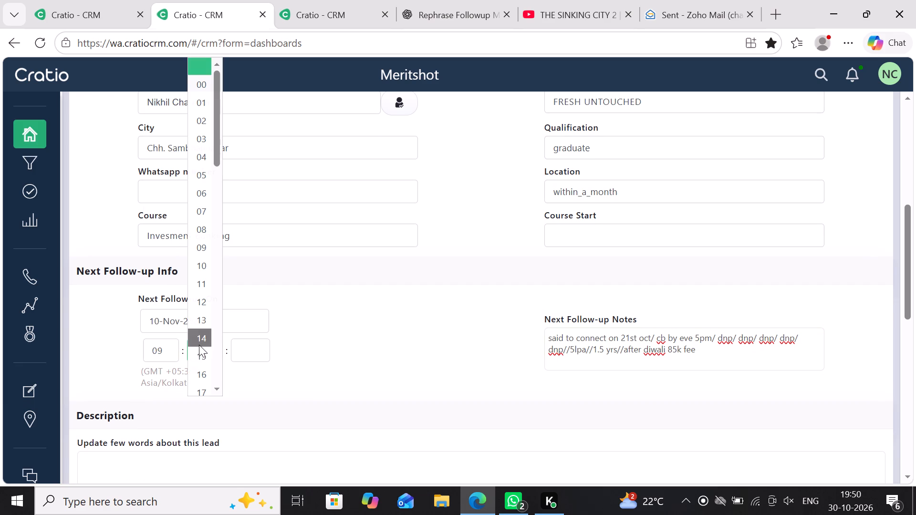
click(210, 87)
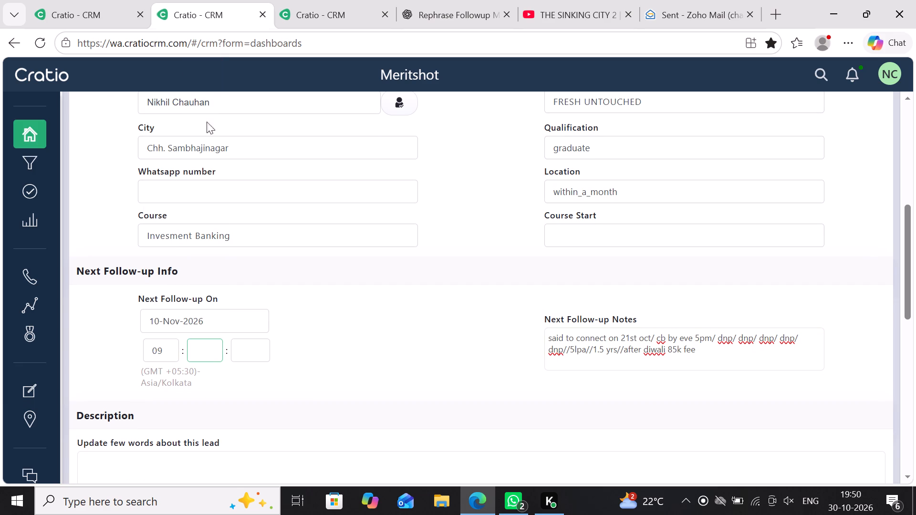
double_click(239, 349)
click(242, 353)
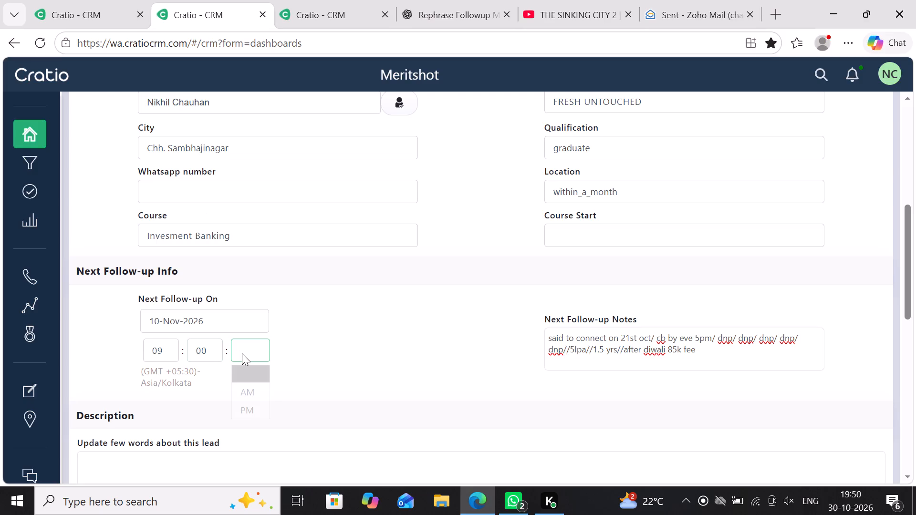
click(248, 408)
click(482, 335)
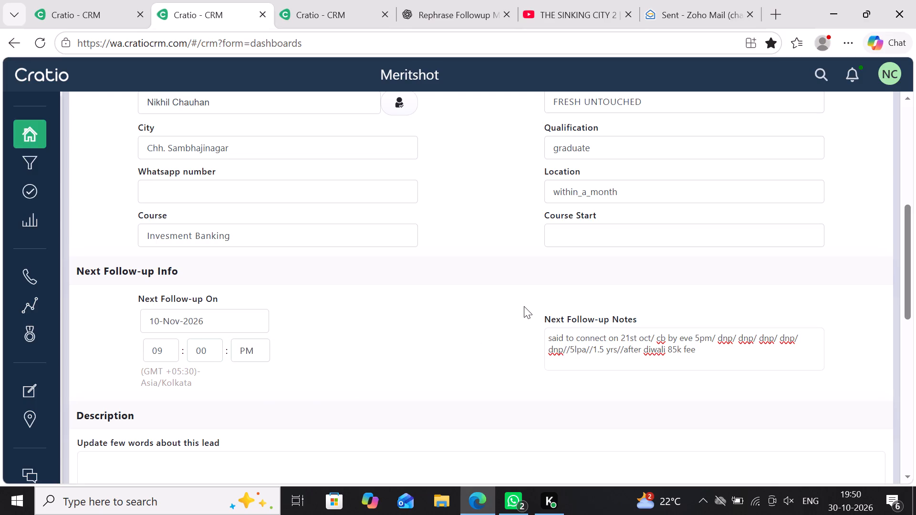
Change the eighth lead's Lead Stage to CONTACTED and save the record.
scroll(524, 304, up, 6)
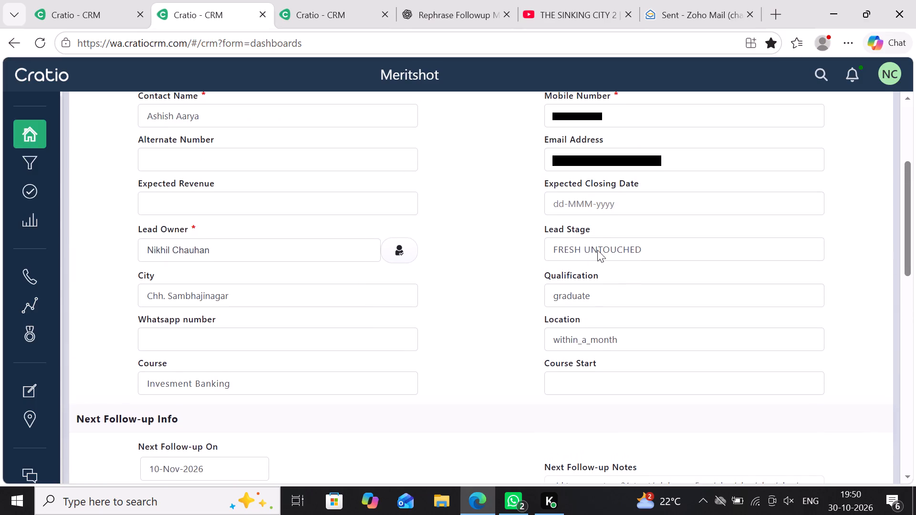
click(599, 248)
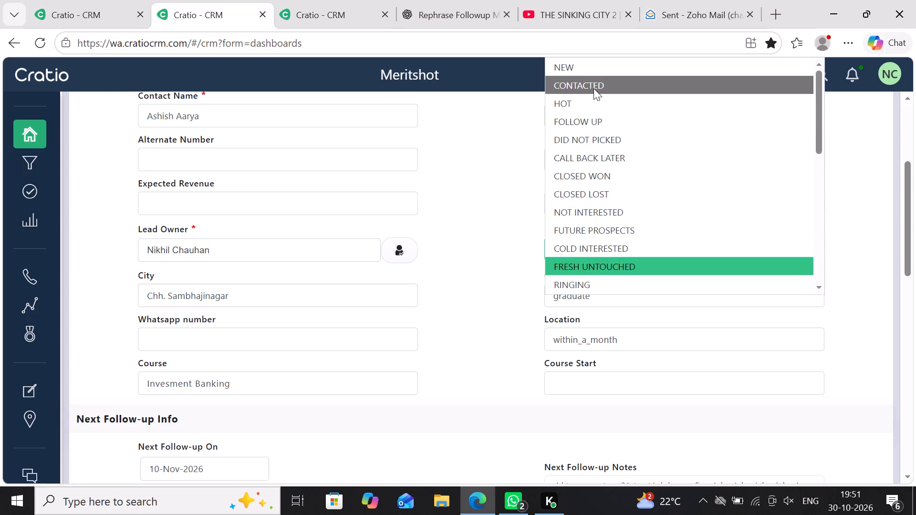
click(593, 88)
scroll(506, 190, up, 20)
scroll(506, 190, up, 20)
scroll(506, 190, up, 20)
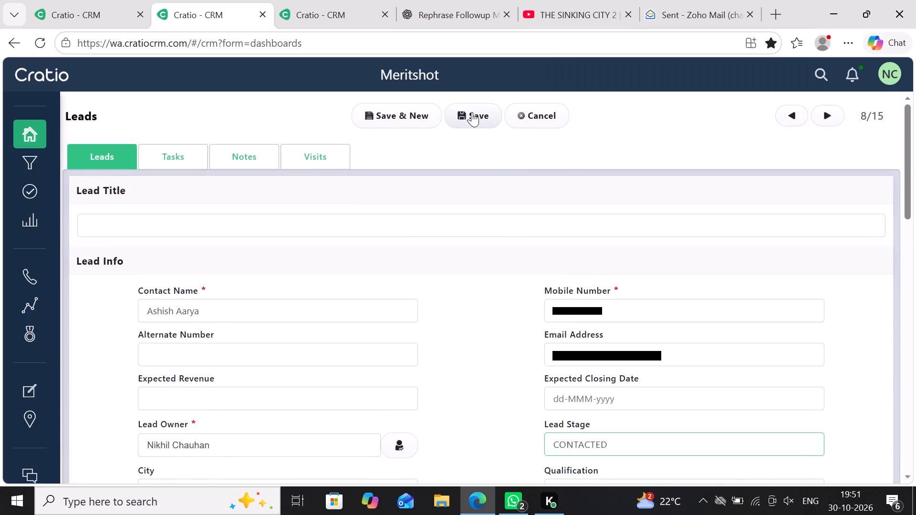
click(472, 112)
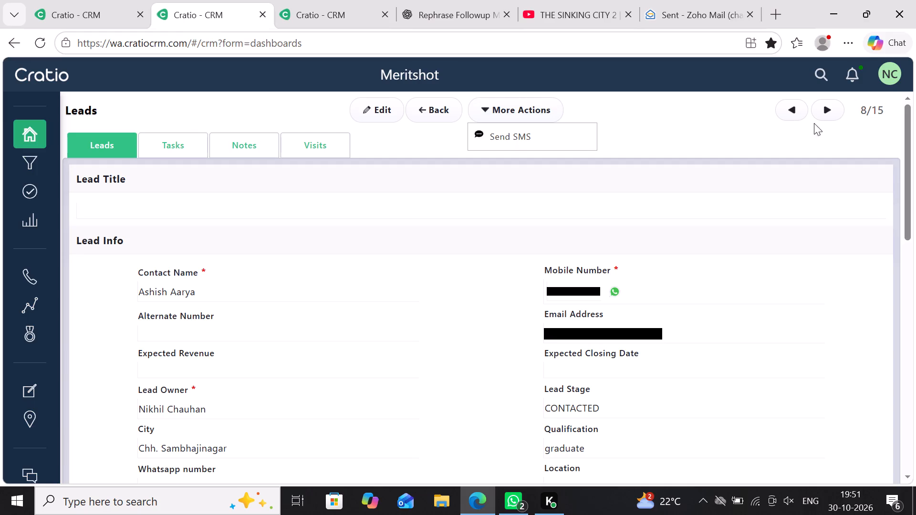
Go to the ninth lead's record.
click(818, 106)
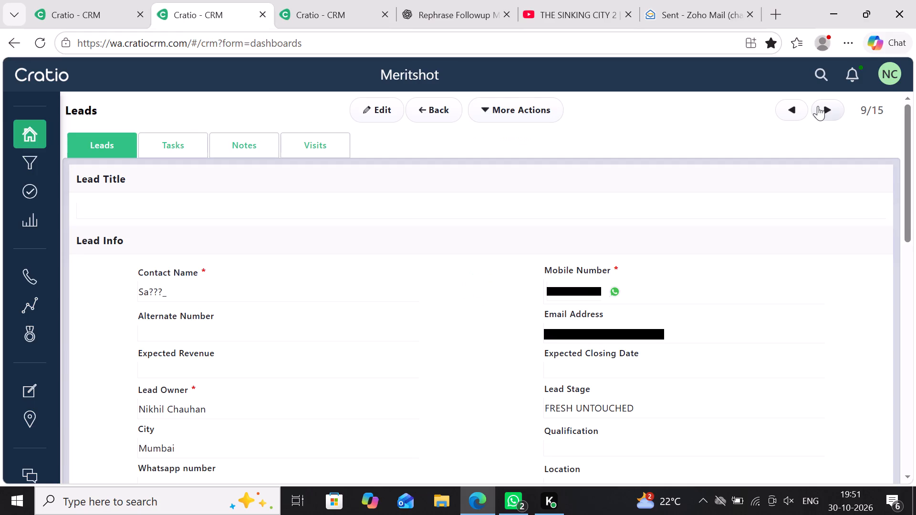
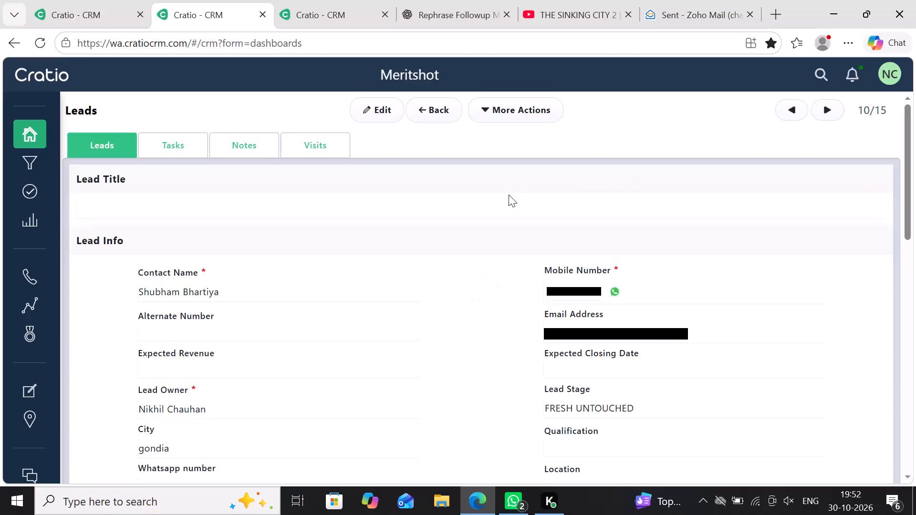
Open the current lead's record for editing and begin adding to the end of its Next Follow-up Notes.
click(373, 121)
scroll(478, 321, down, 2)
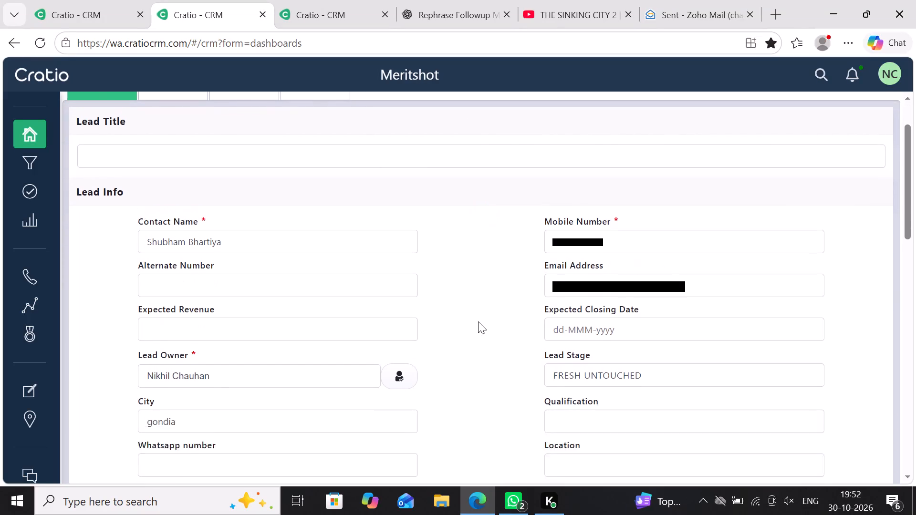
scroll(478, 321, down, 7)
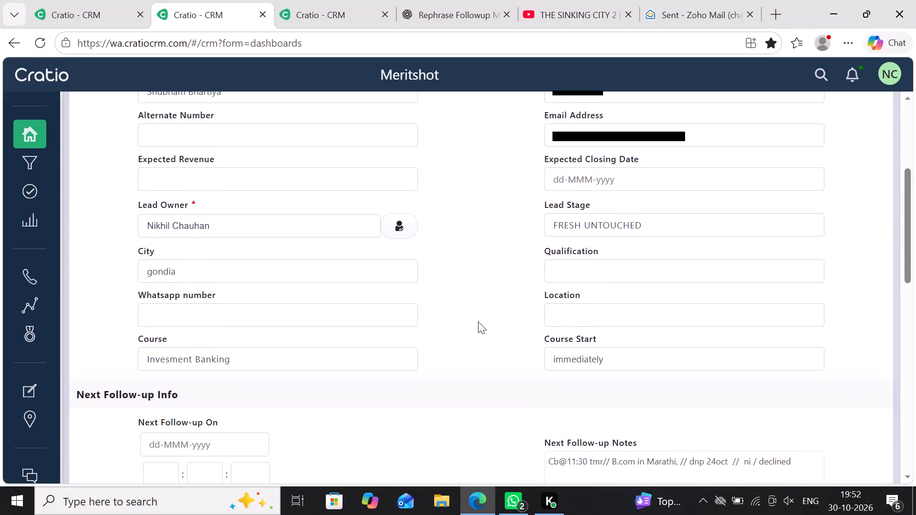
scroll(501, 385, up, 1)
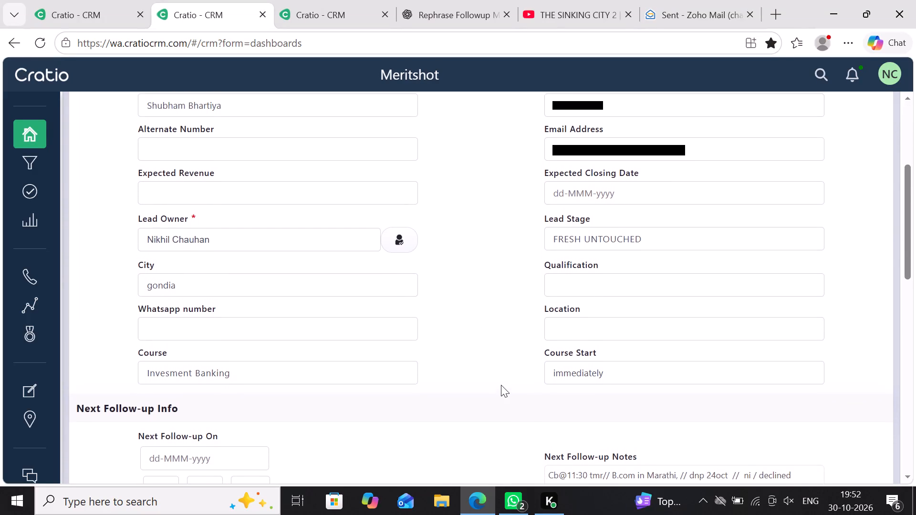
scroll(501, 385, down, 1)
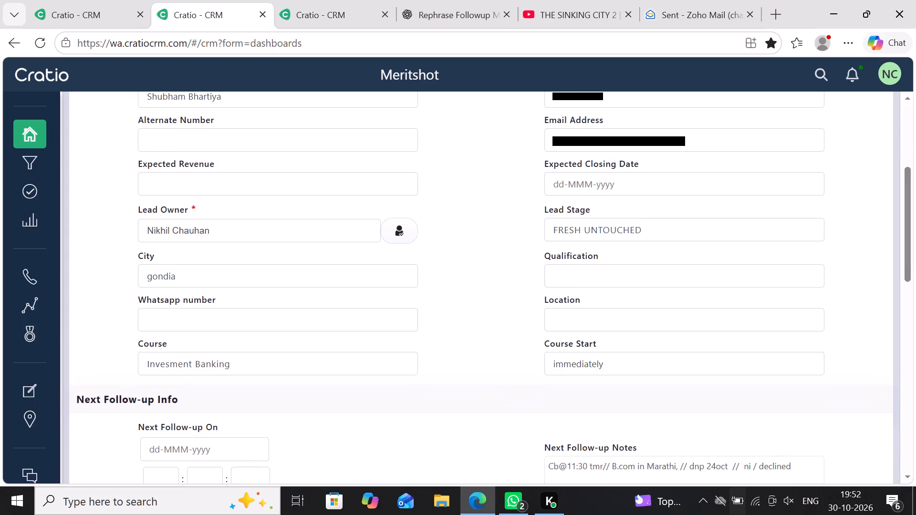
click(801, 469)
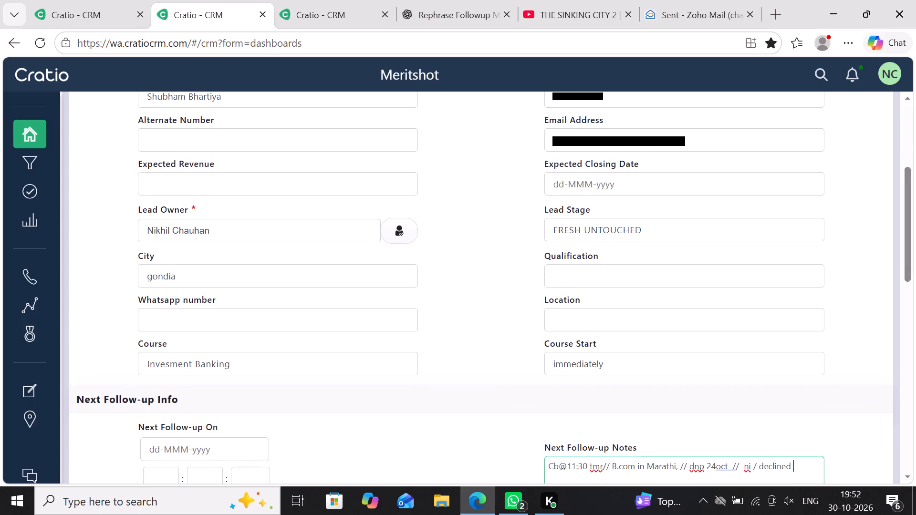
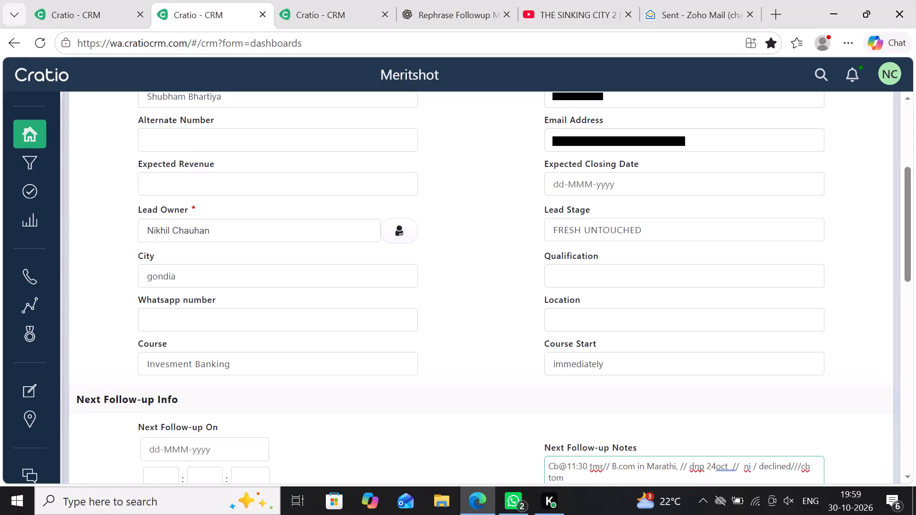
Extend the end of the lead's Next Follow-up Notes so the callback entry reads "cb tom. after 11".
key(BackSpace)
text(. after 11)
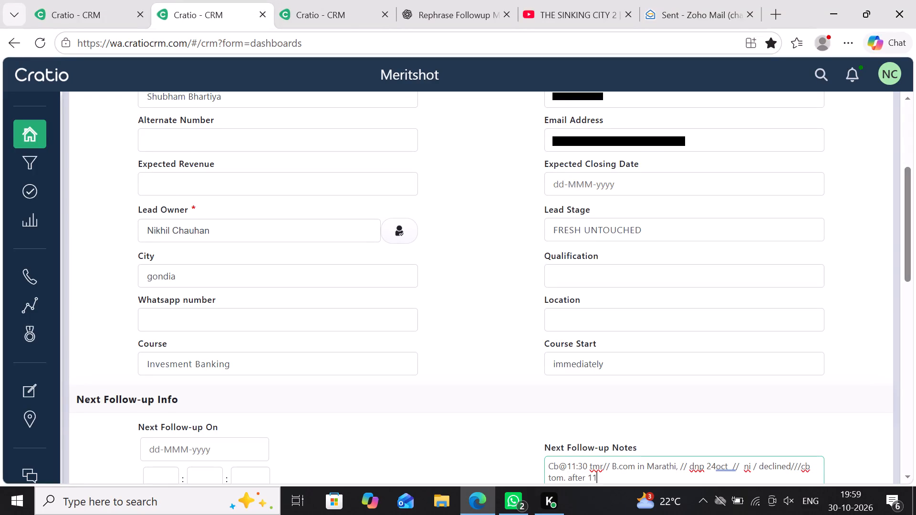
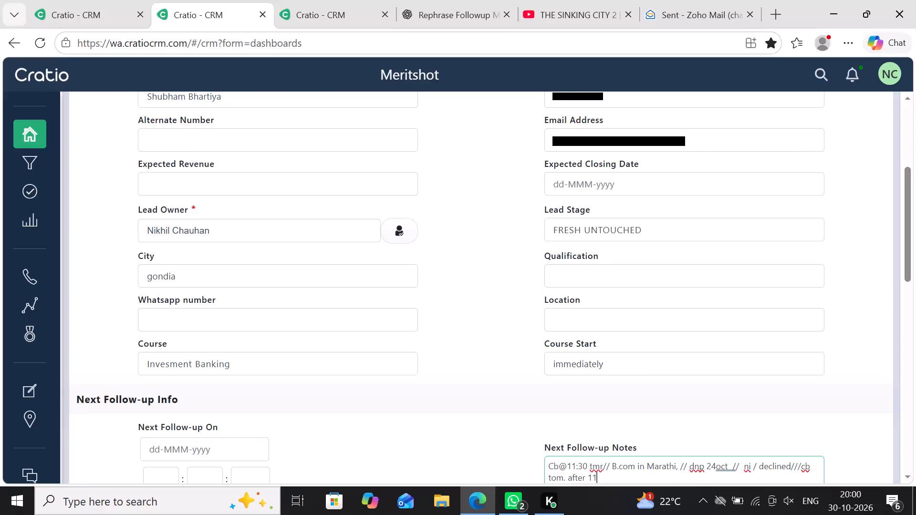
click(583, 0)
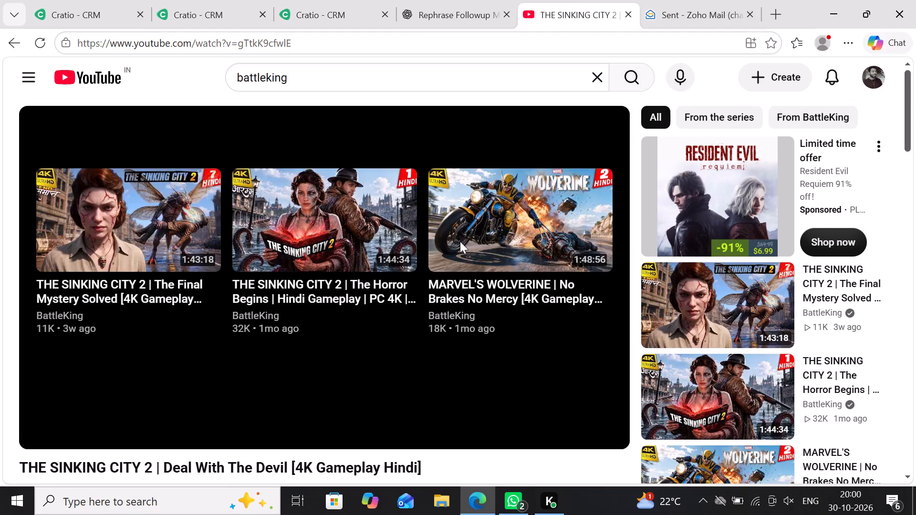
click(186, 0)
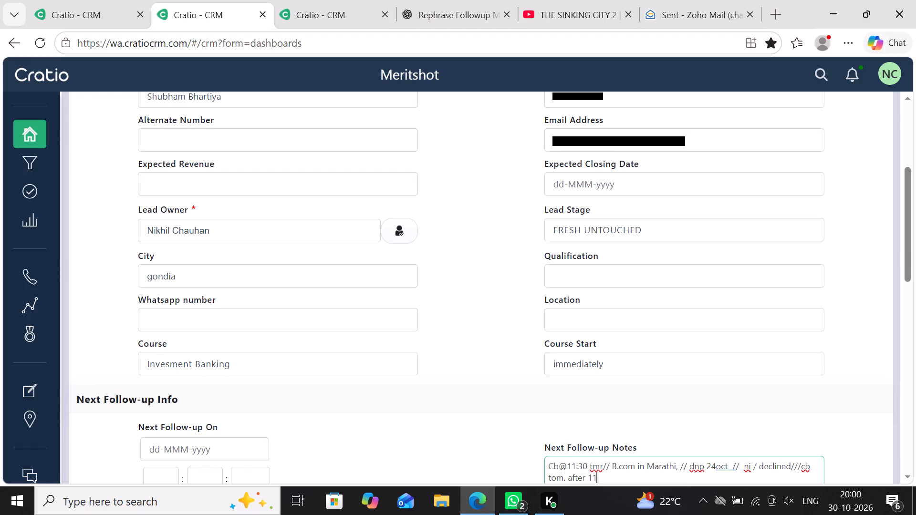
Set the lead's next follow-up to 31-Oct-2026 at 11:31 PM and save the lead.
scroll(361, 296, down, 4)
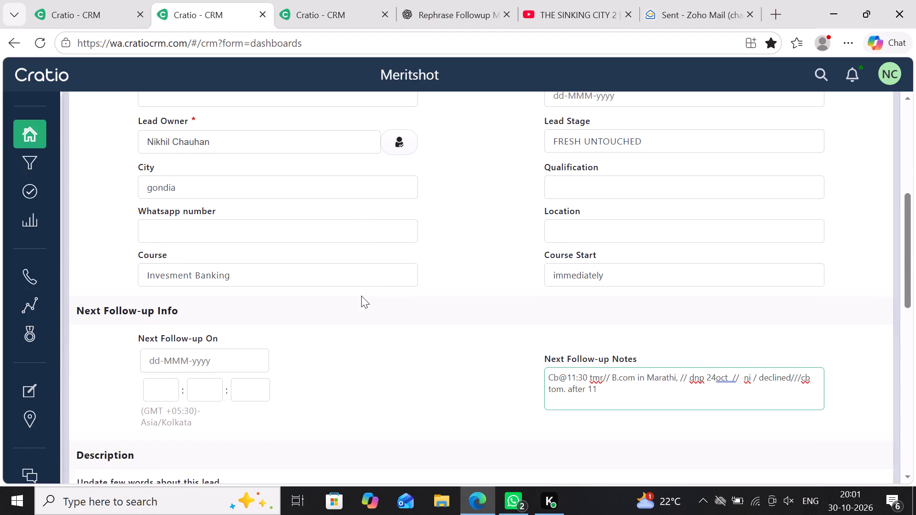
click(221, 344)
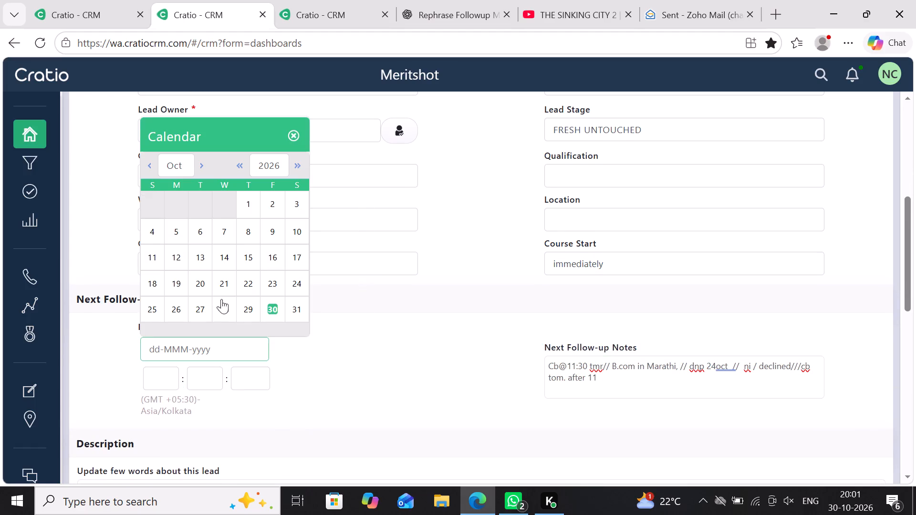
click(272, 307)
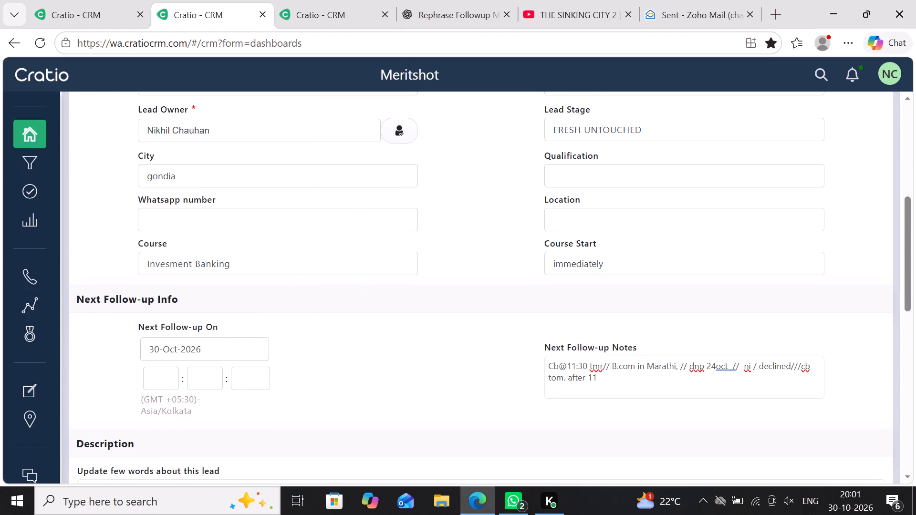
click(159, 380)
click(163, 345)
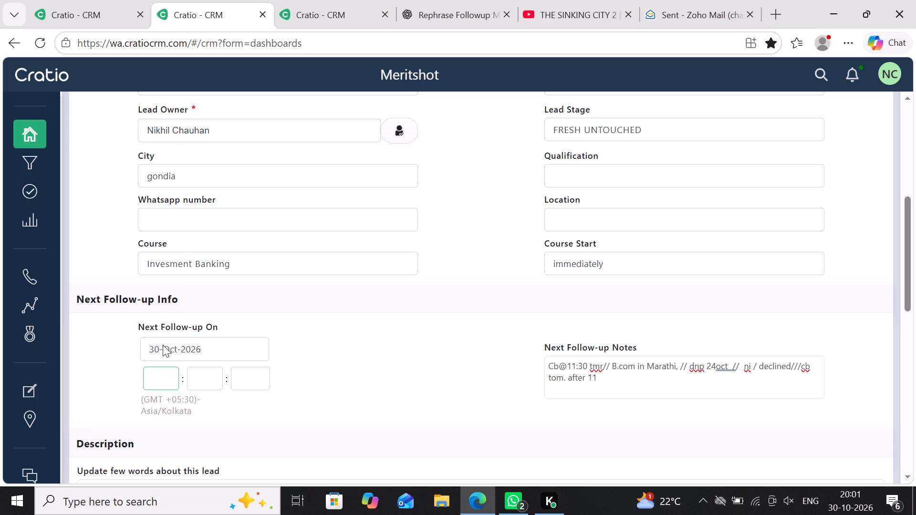
click(212, 383)
scroll(210, 370, down, 2)
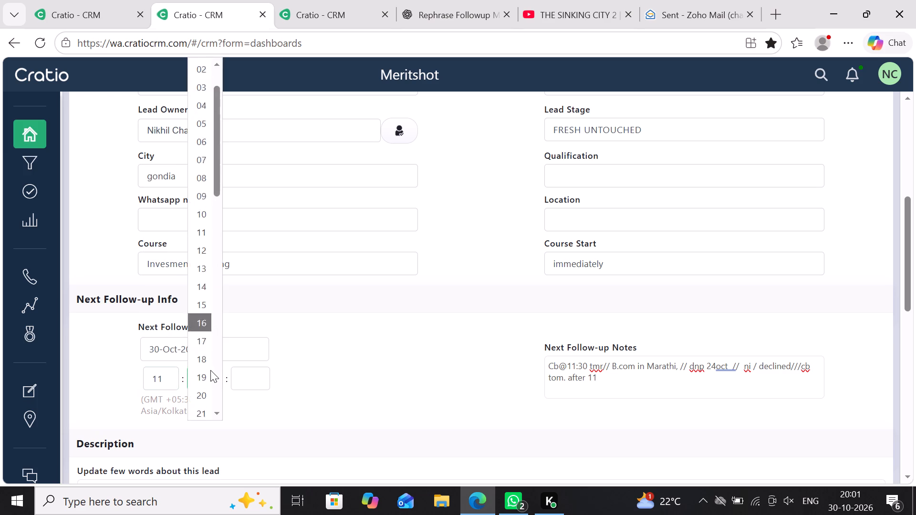
scroll(210, 370, down, 3)
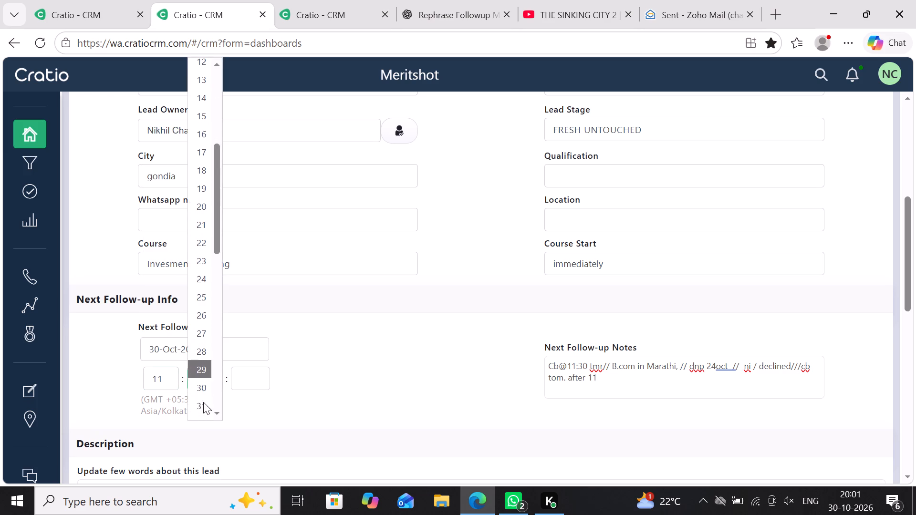
click(201, 387)
click(211, 354)
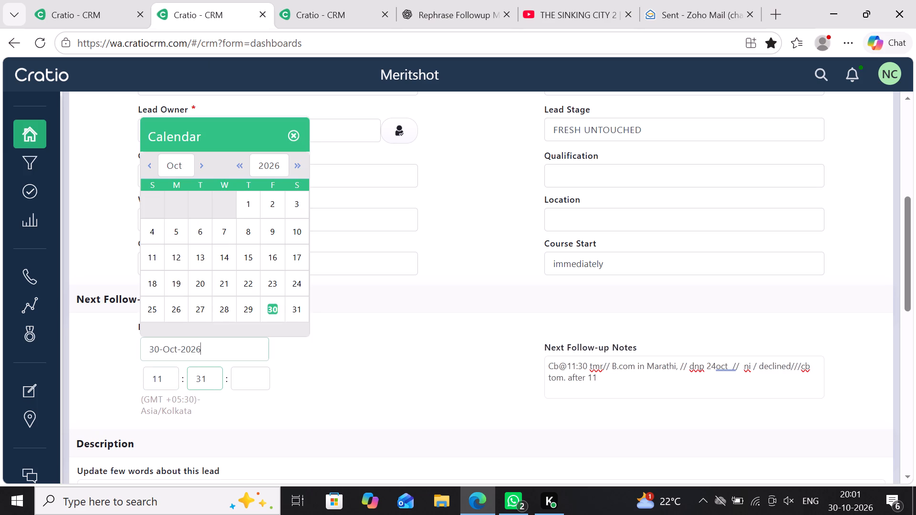
click(294, 306)
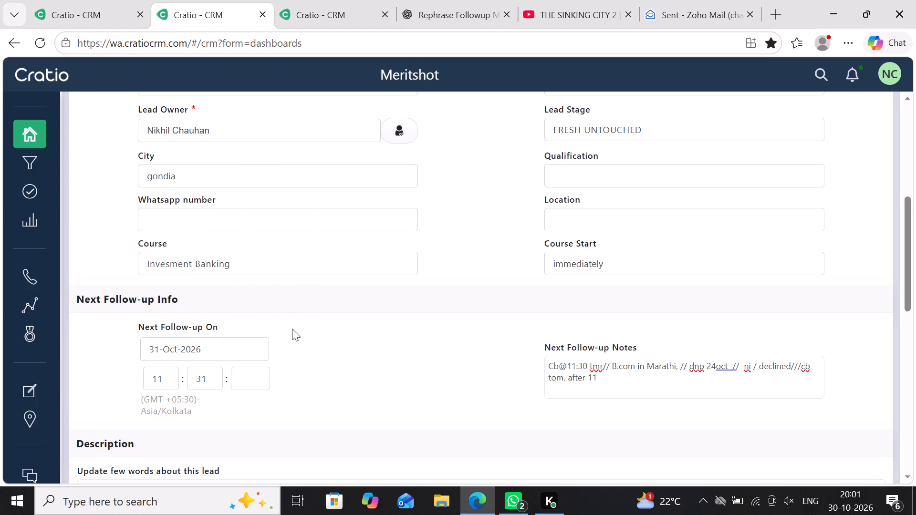
click(251, 374)
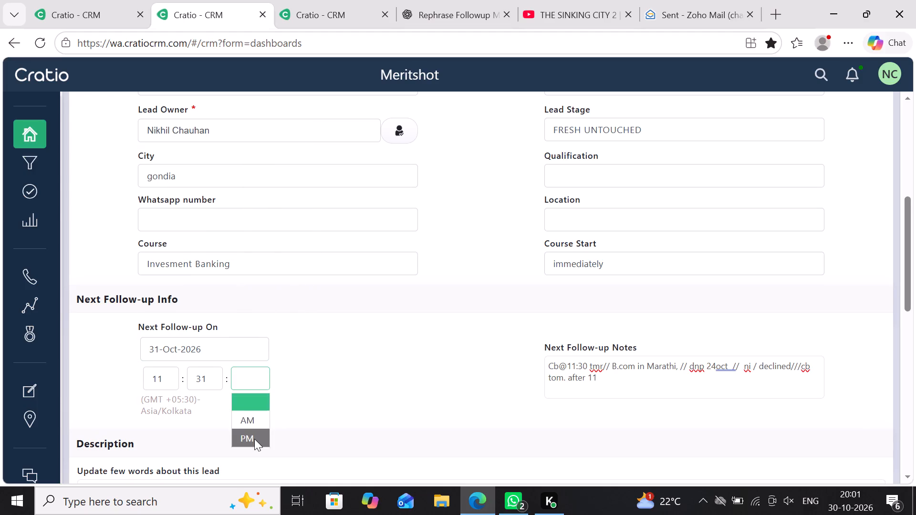
click(254, 439)
scroll(576, 336, up, 5)
scroll(547, 224, up, 20)
scroll(547, 224, up, 20)
scroll(547, 224, up, 20)
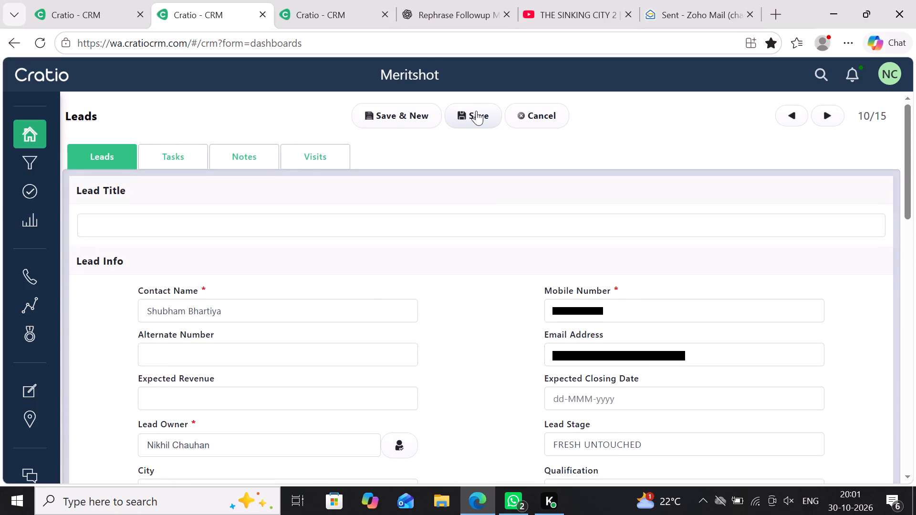
click(476, 111)
Mass edit all leads in the refreshed New Leads list, setting their next follow-up to 31-Oct-2026 at 12:12 PM, and save.
click(118, 0)
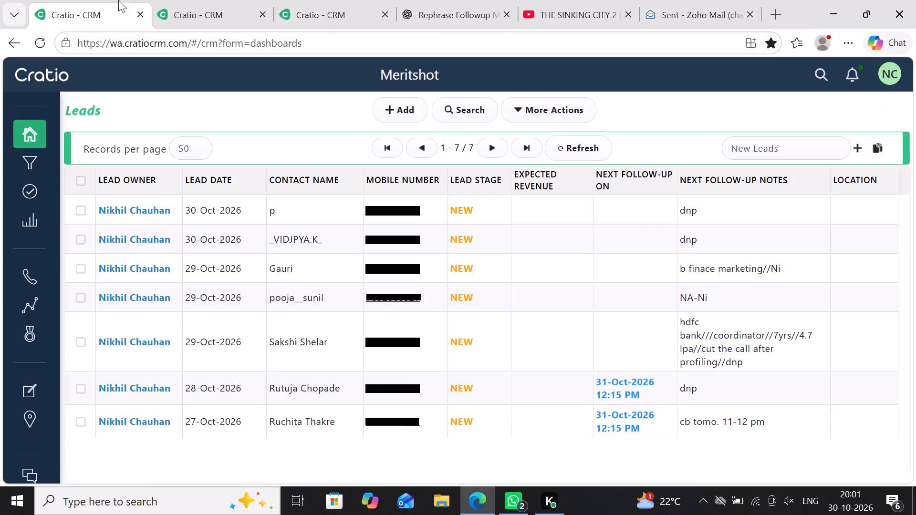
click(579, 150)
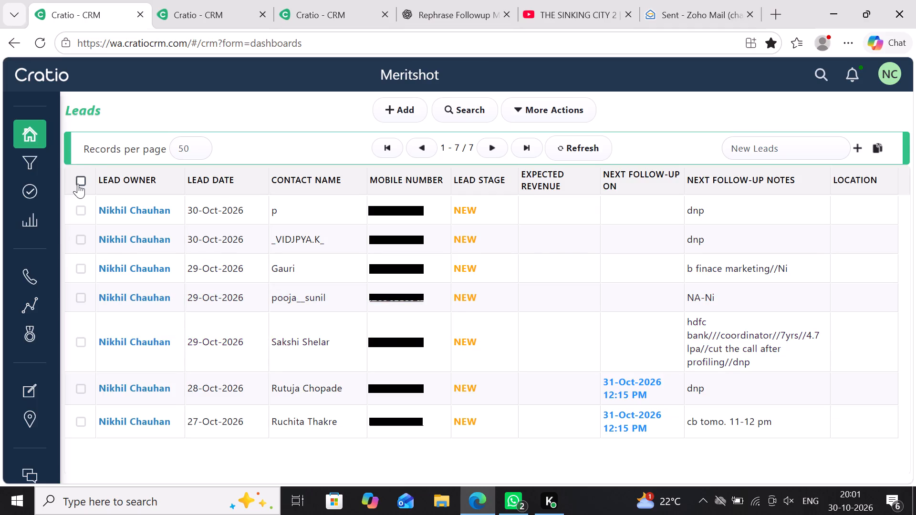
click(78, 184)
click(526, 103)
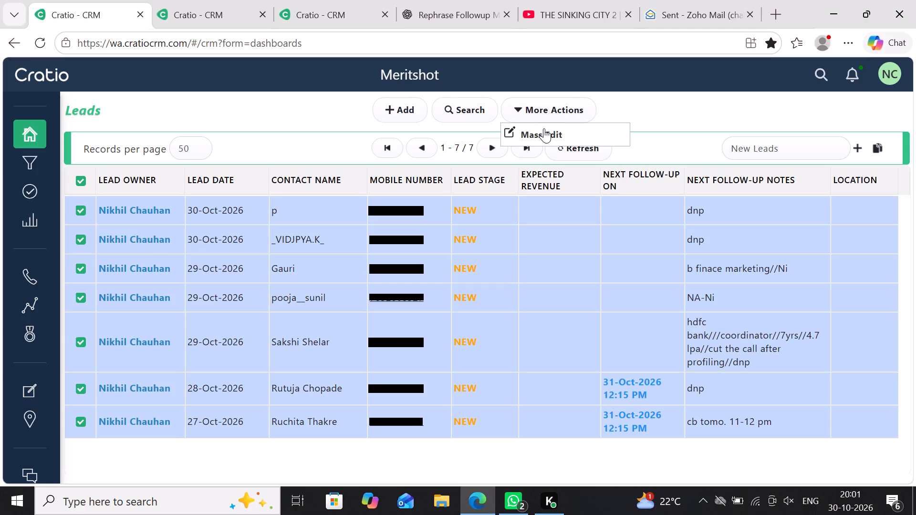
click(544, 129)
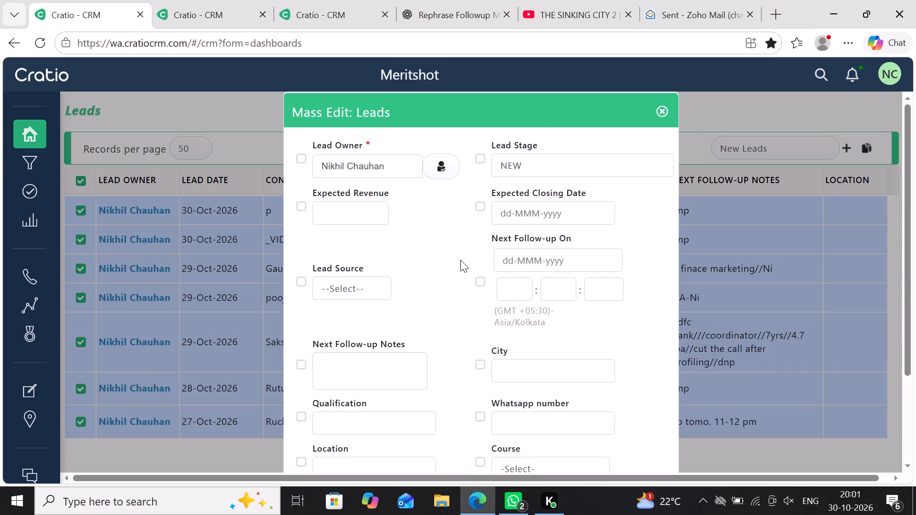
click(479, 280)
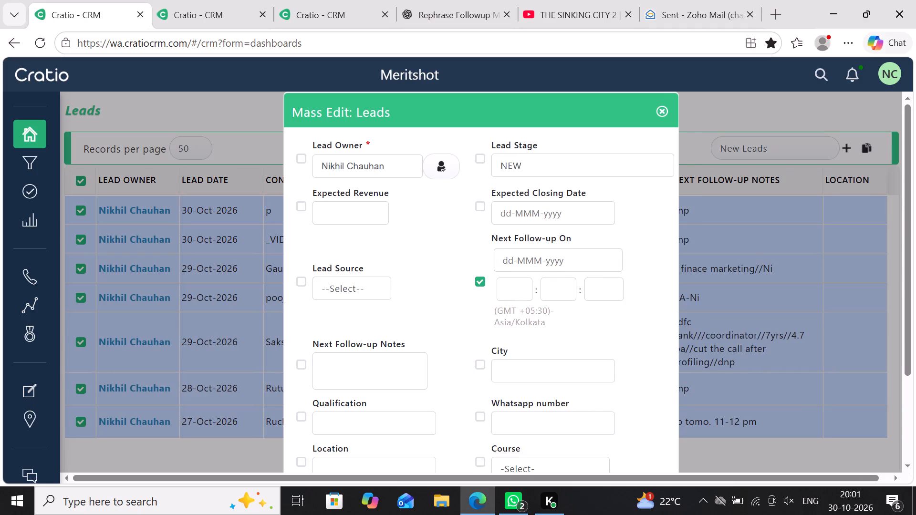
click(520, 265)
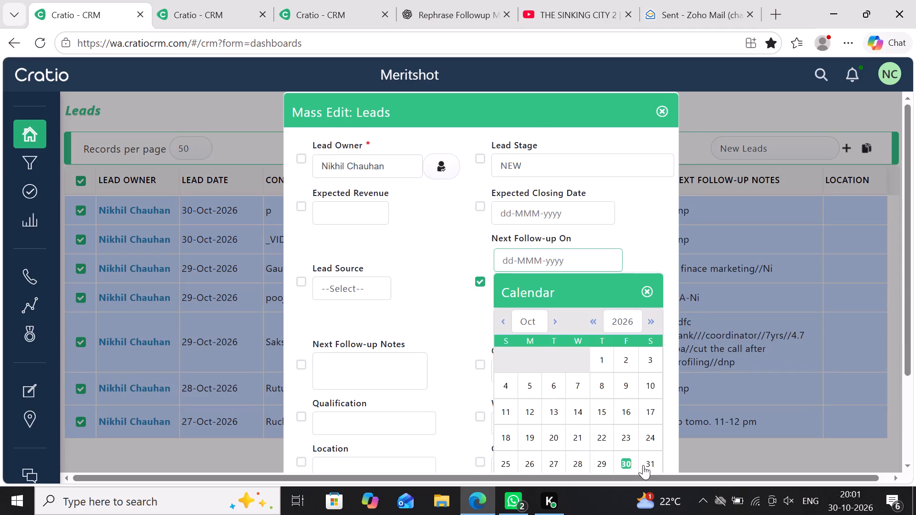
click(646, 463)
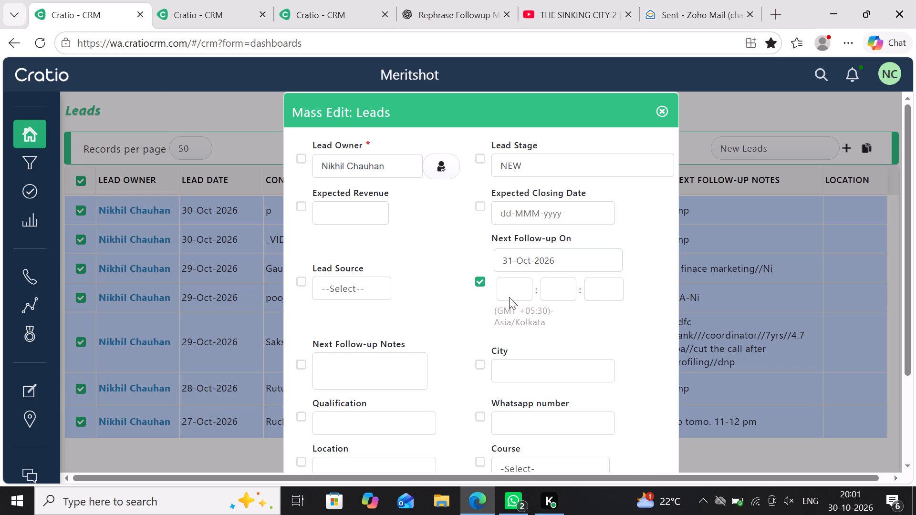
click(509, 297)
click(512, 286)
click(554, 286)
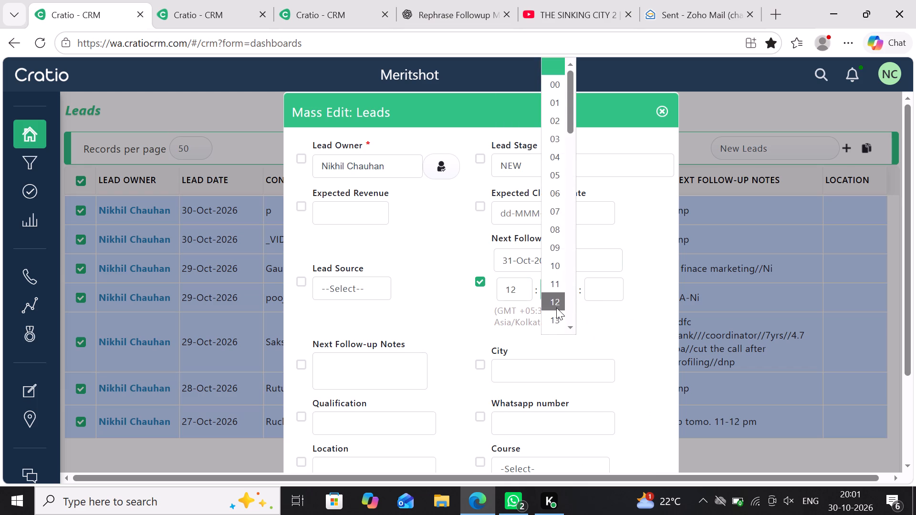
click(556, 308)
click(598, 289)
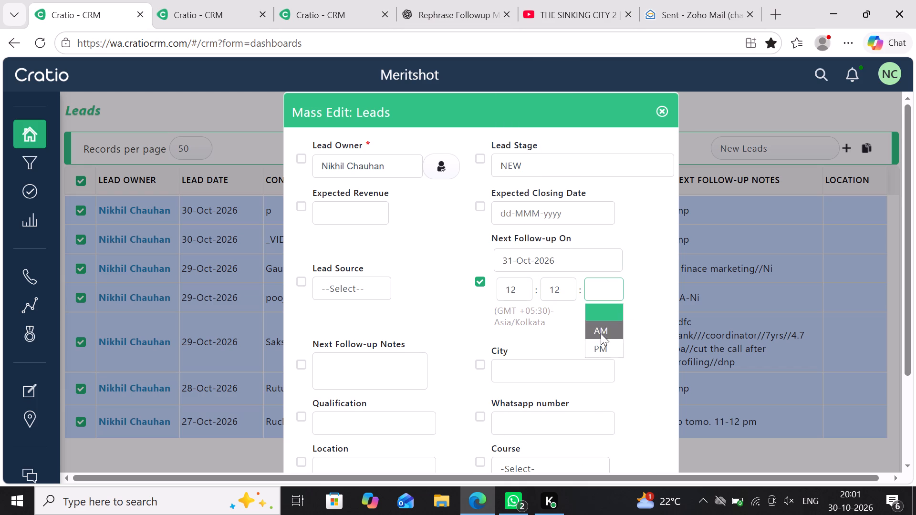
click(601, 351)
scroll(601, 351, down, 18)
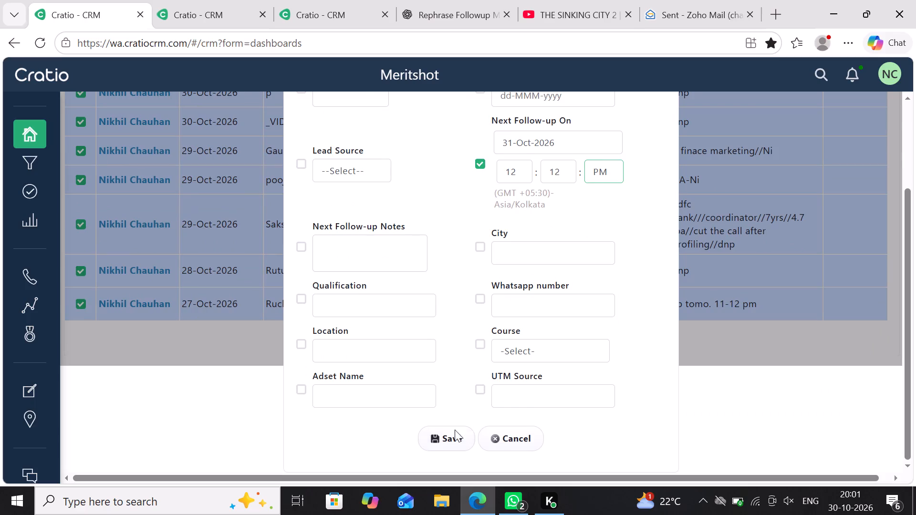
click(454, 435)
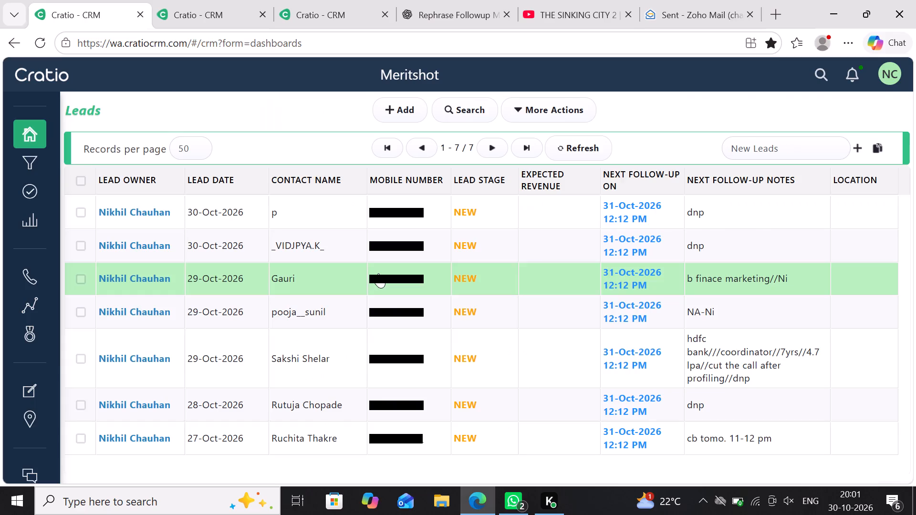
Open the overdue follow-ups from the dashboard and review their dates, stages and notes down to the end of the list.
click(52, 135)
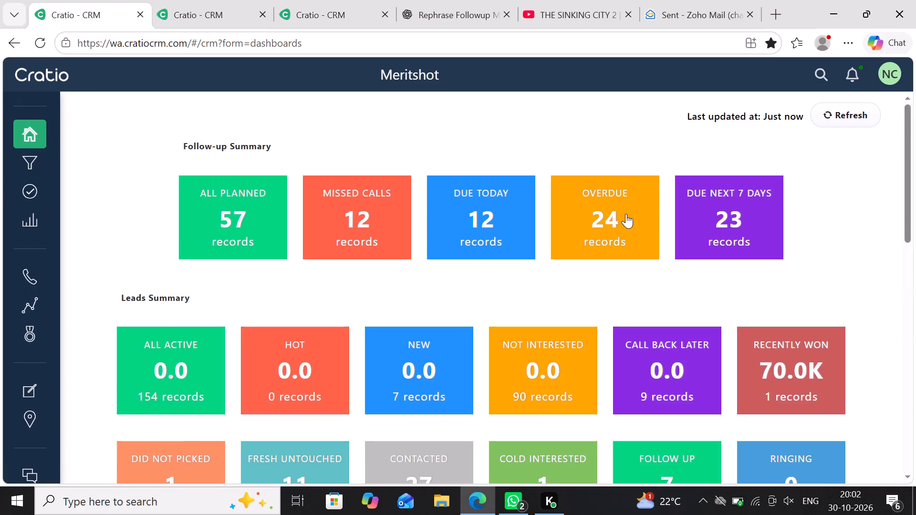
click(626, 214)
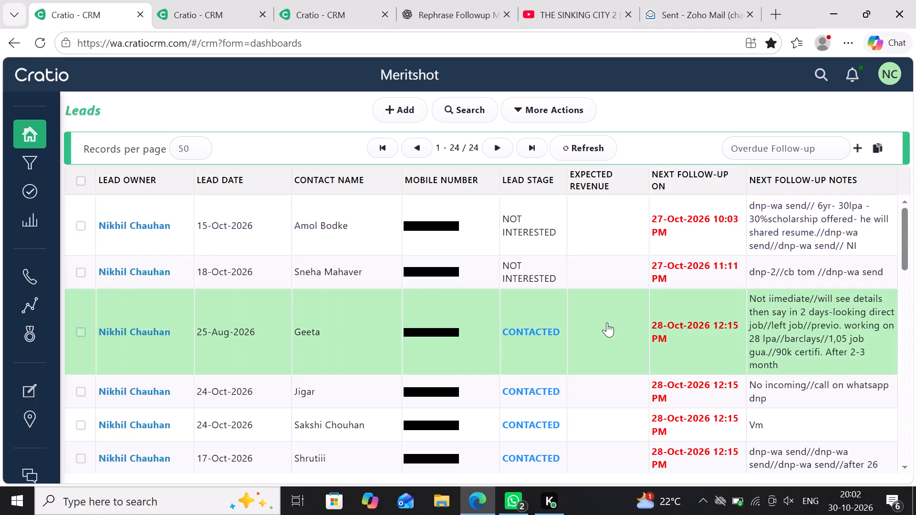
scroll(607, 322, down, 18)
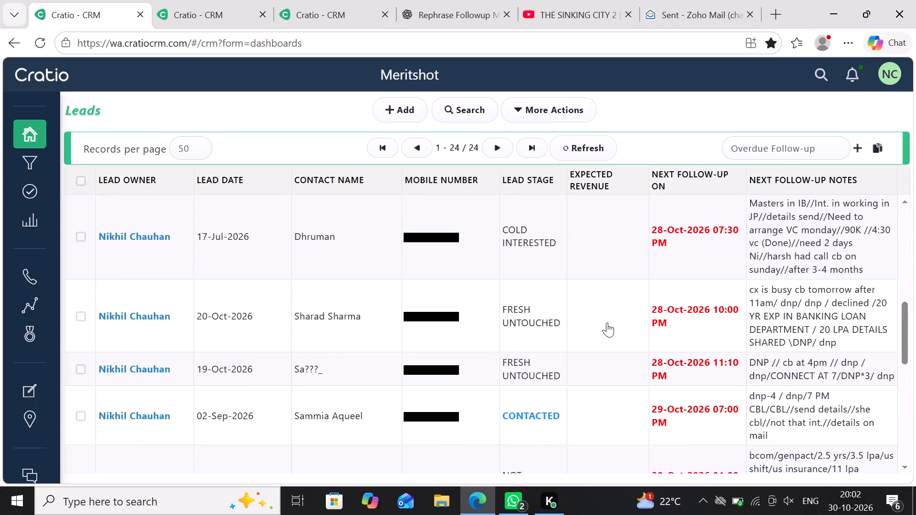
scroll(607, 322, down, 8)
scroll(607, 322, down, 20)
scroll(607, 322, down, 20)
scroll(607, 322, down, 1)
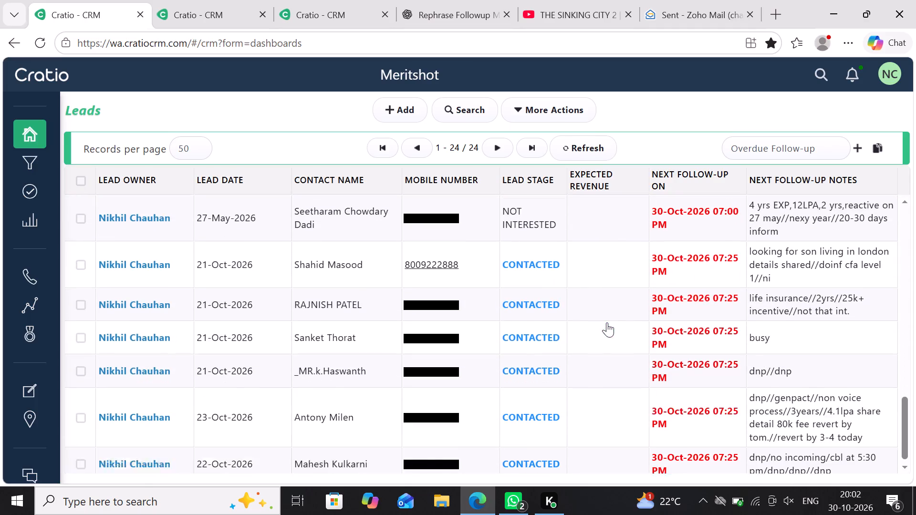
scroll(607, 322, down, 20)
scroll(607, 322, down, 20)
scroll(607, 322, down, 14)
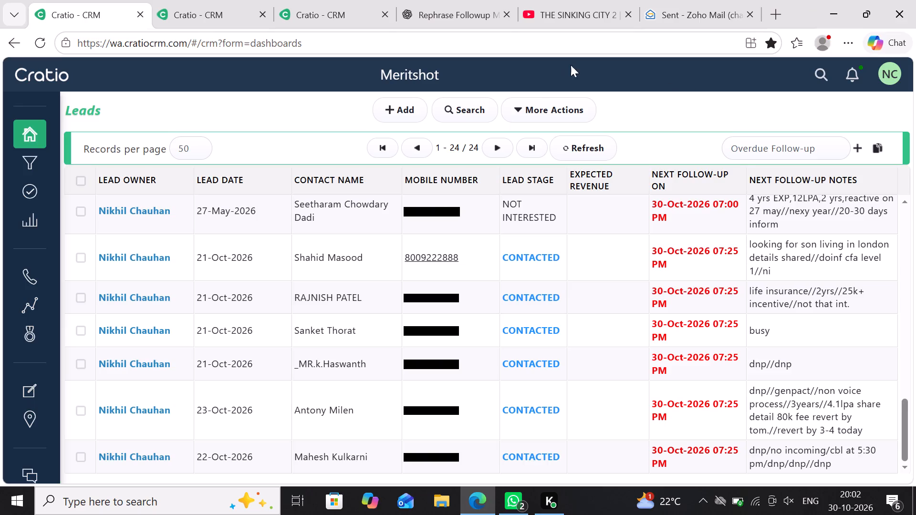
Close the browser window.
click(915, 0)
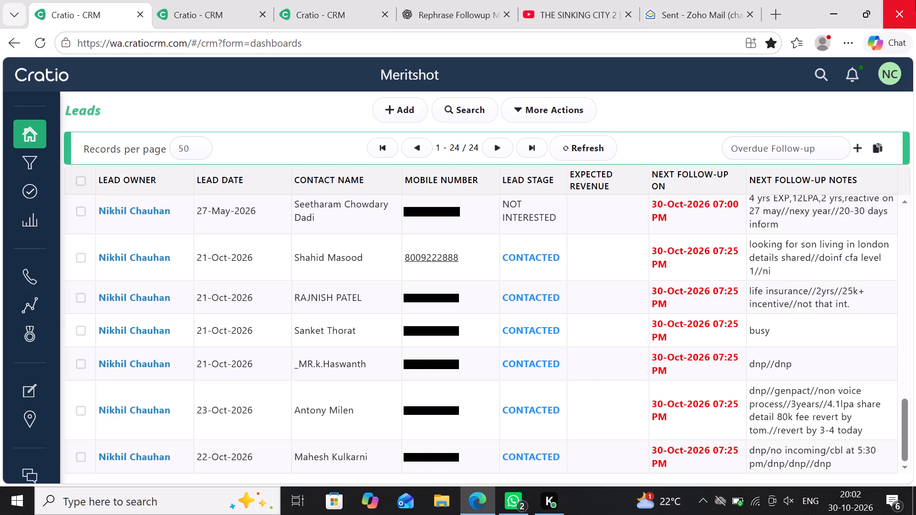